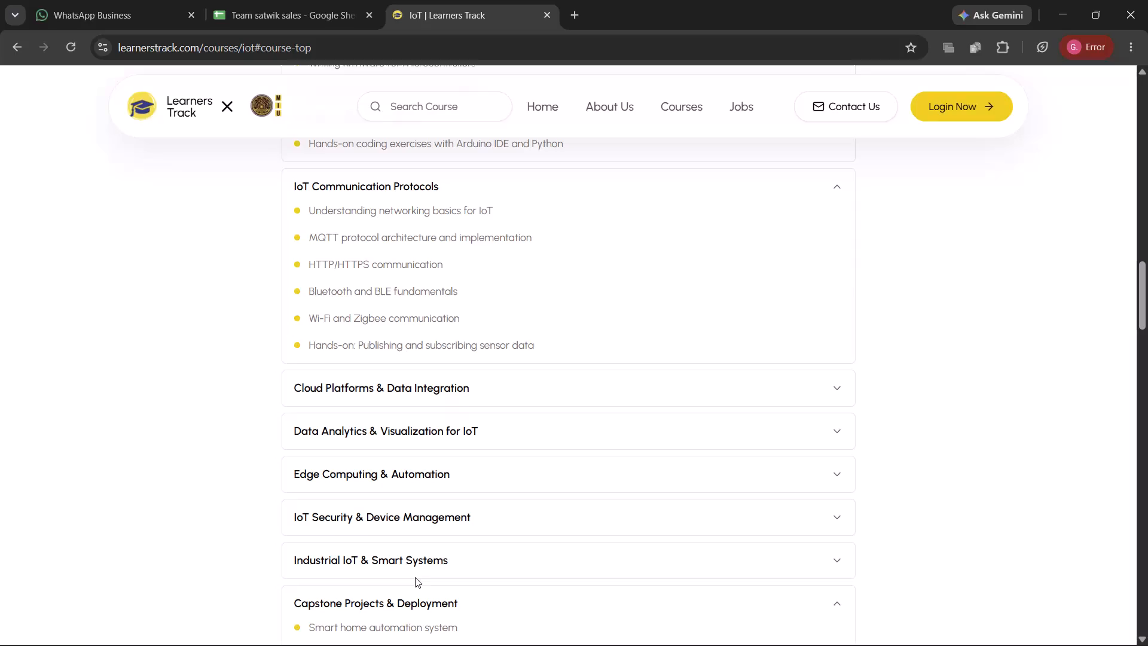
Look over the IoT course page down to the sample certificates, and return to the Team satwik sales spreadsheet.
scroll(436, 612, "down", 5)
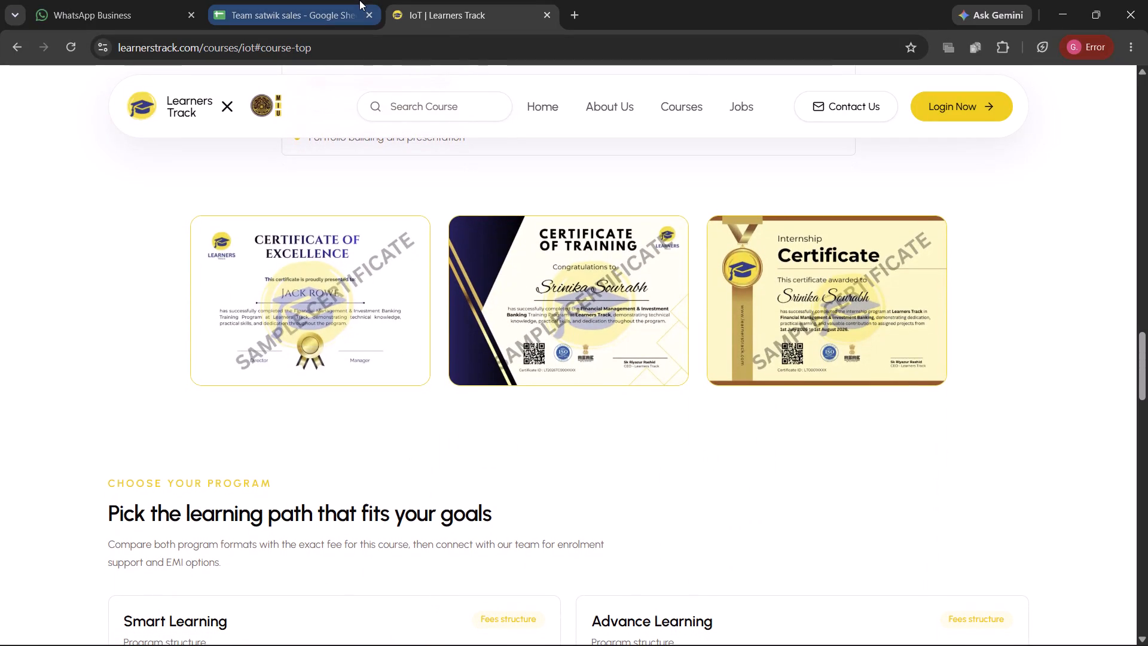
left_click(266, 0)
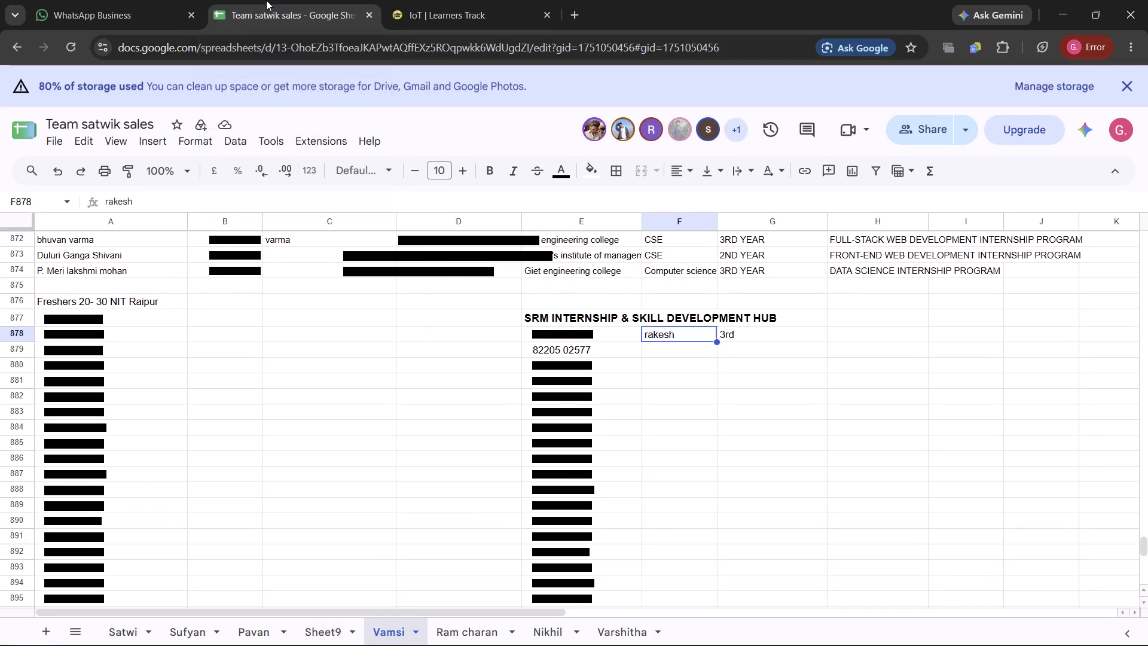
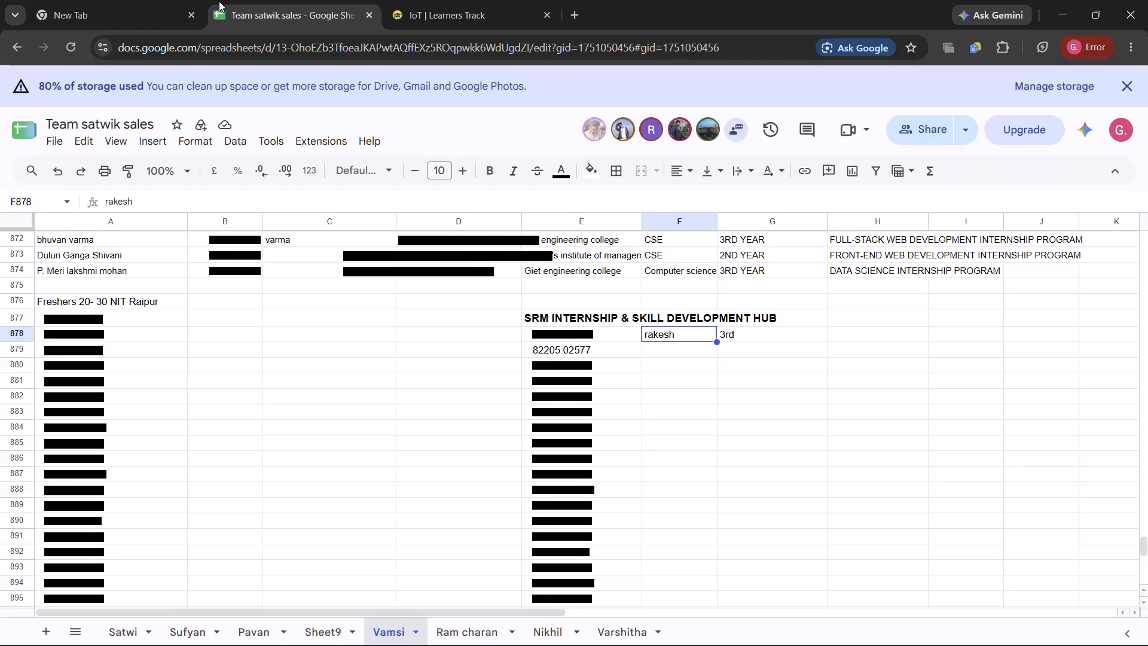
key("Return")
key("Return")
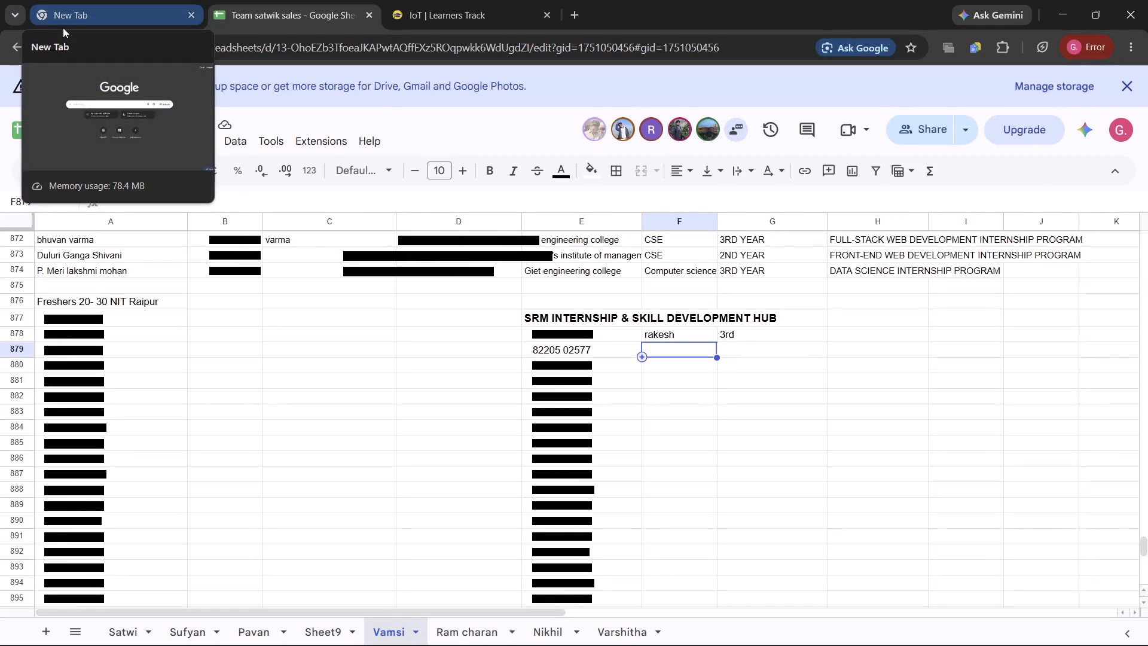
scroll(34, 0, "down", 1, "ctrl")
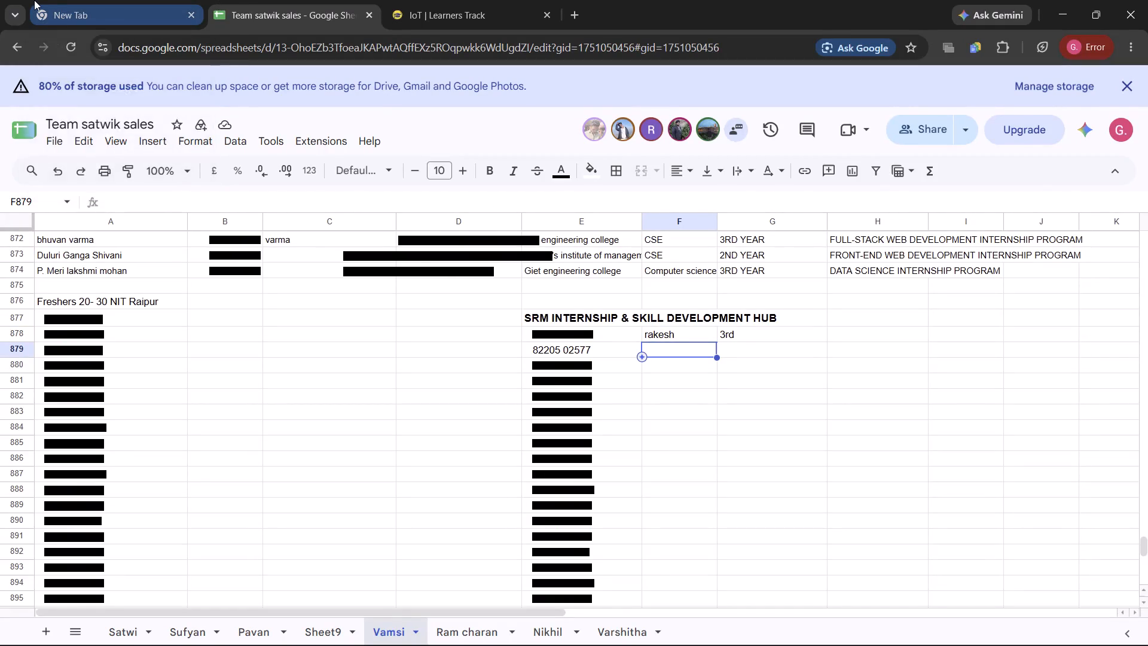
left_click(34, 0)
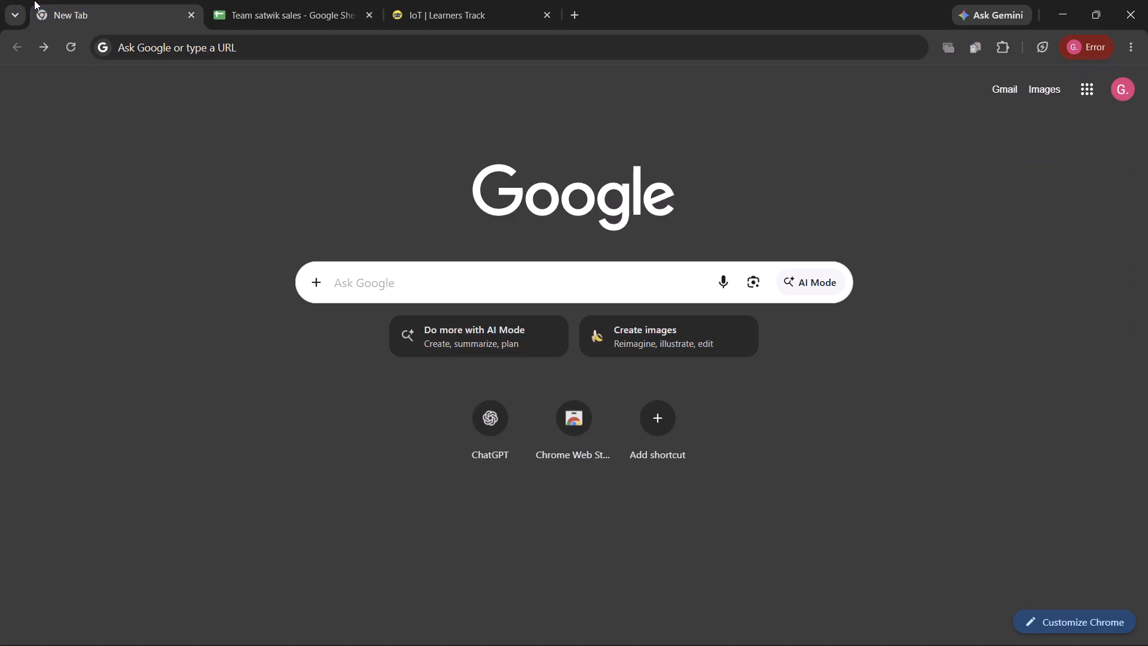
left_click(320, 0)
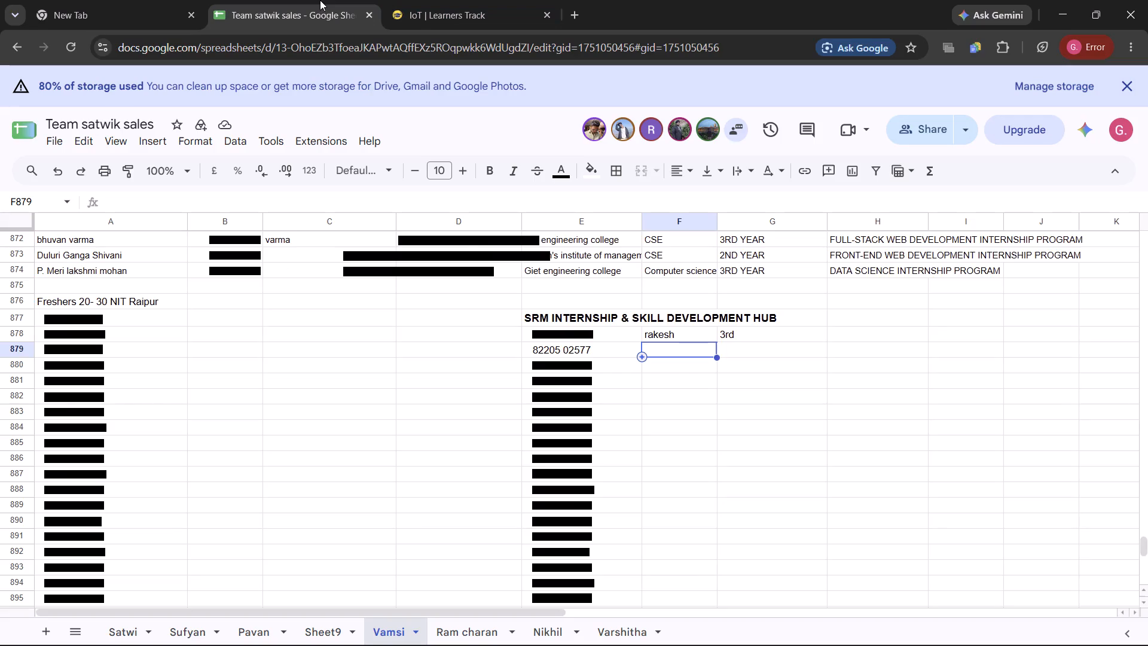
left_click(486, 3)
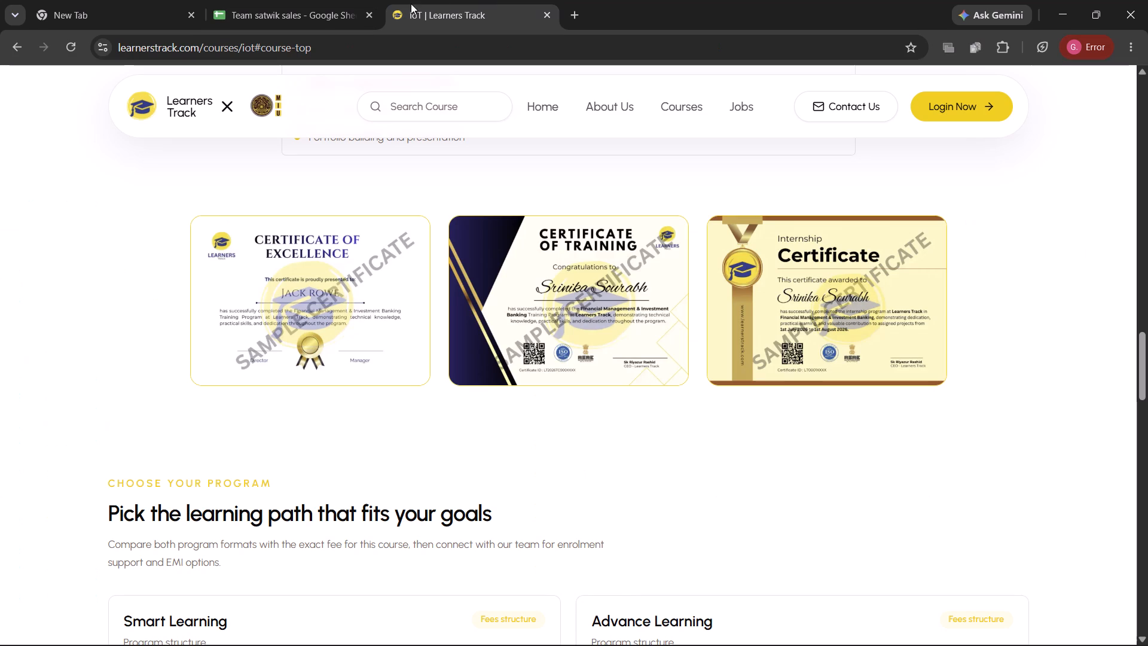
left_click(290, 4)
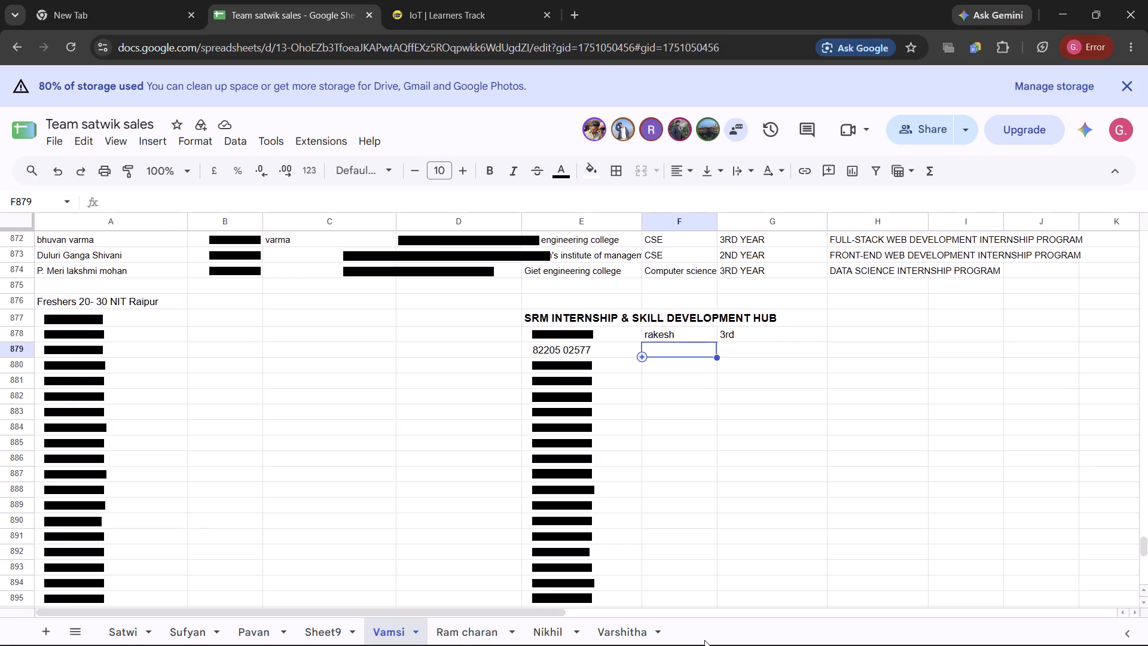
From the Learners Track IoT page, open the all-courses catalogue and look over the Popular programs.
left_click(412, 0)
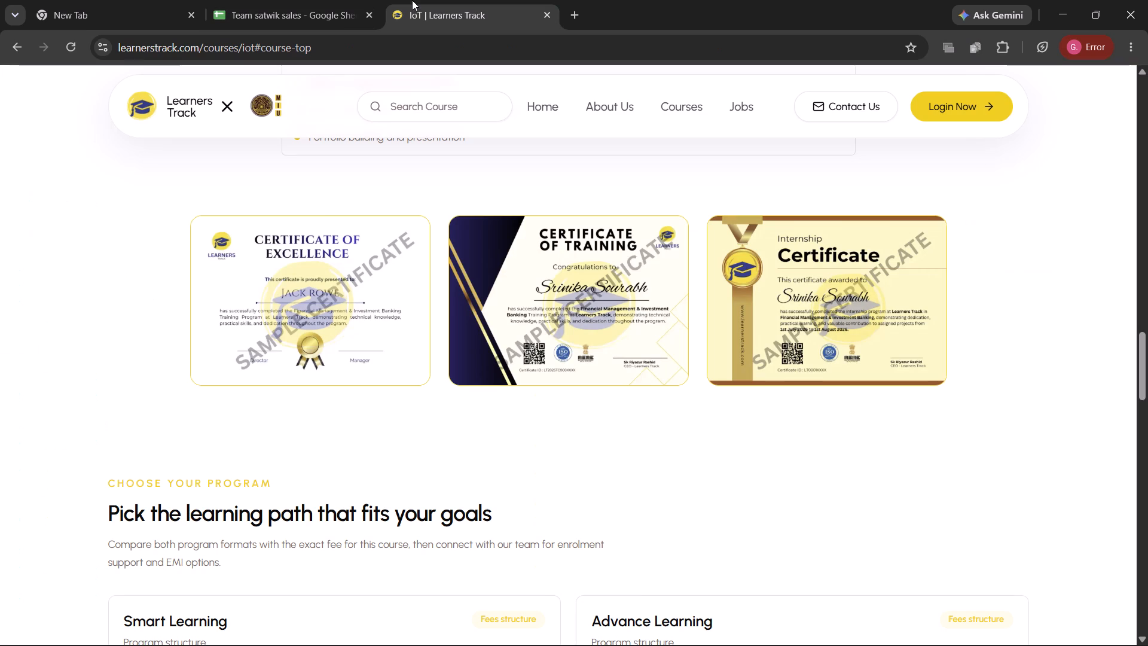
scroll(575, 327, "up", 3)
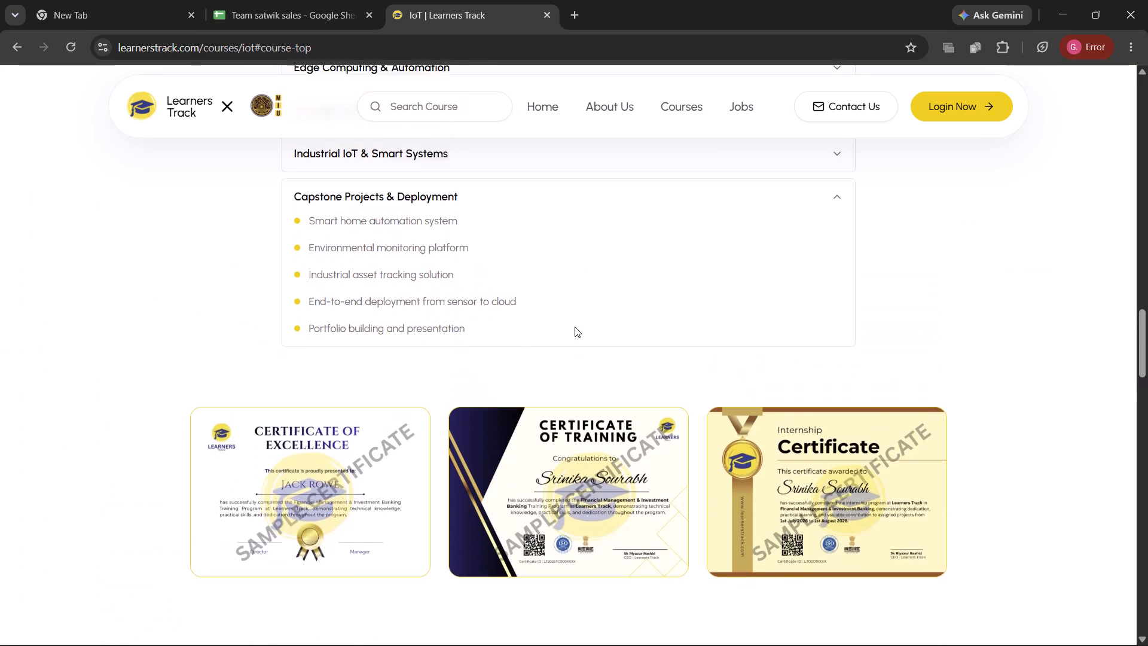
scroll(575, 327, "up", 9)
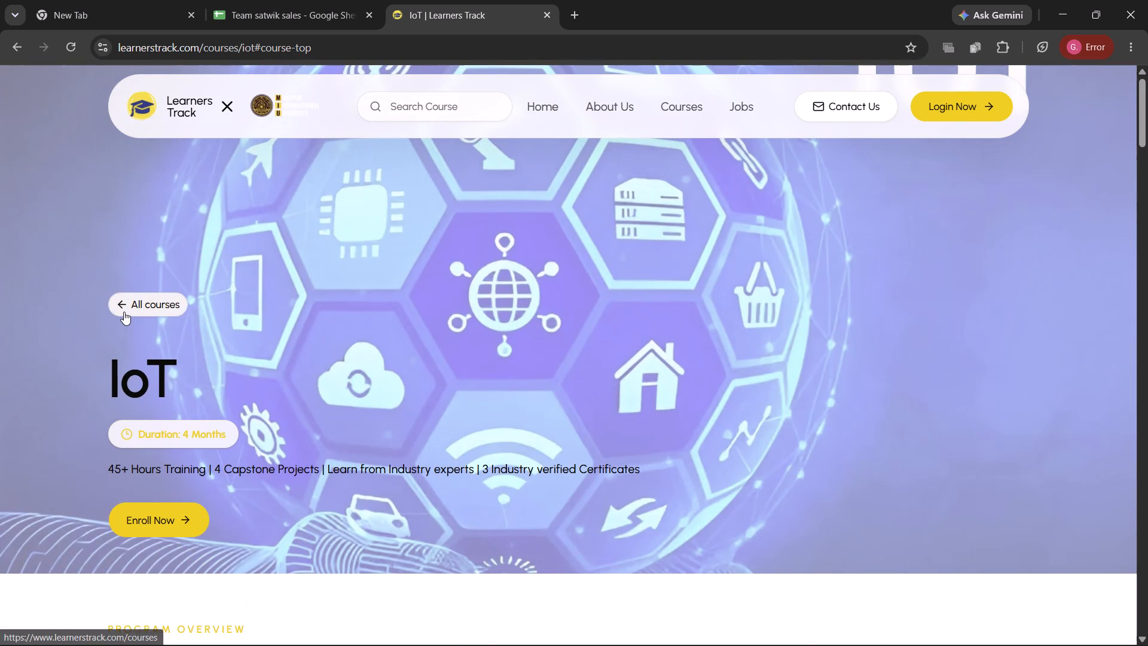
left_click(124, 312)
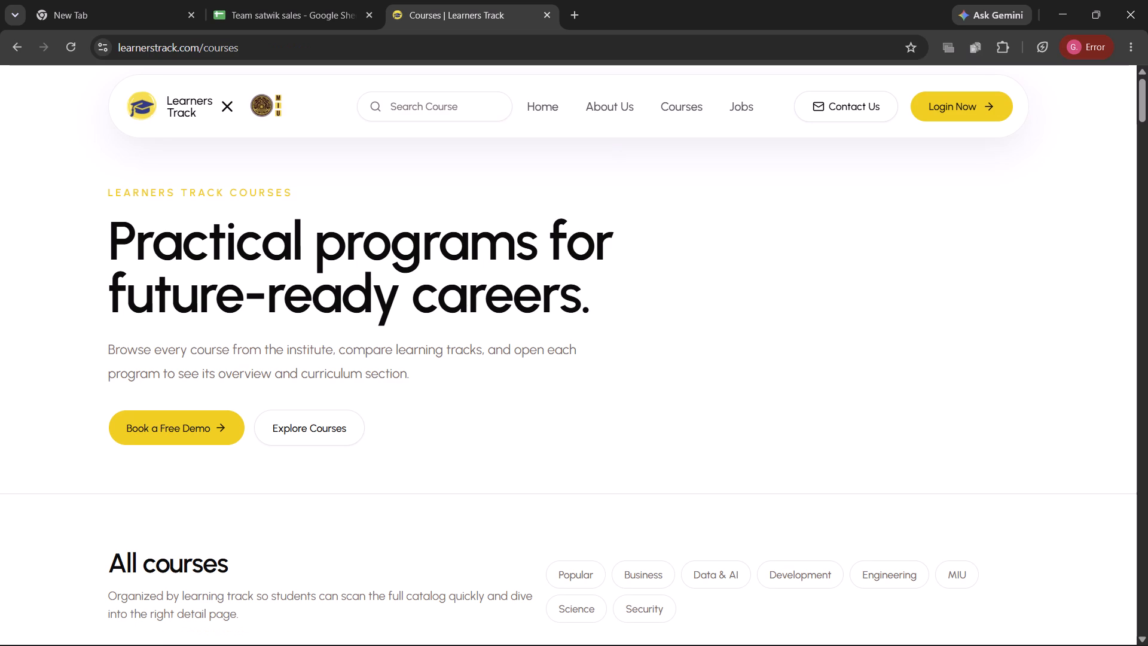
scroll(124, 312, "down", 3)
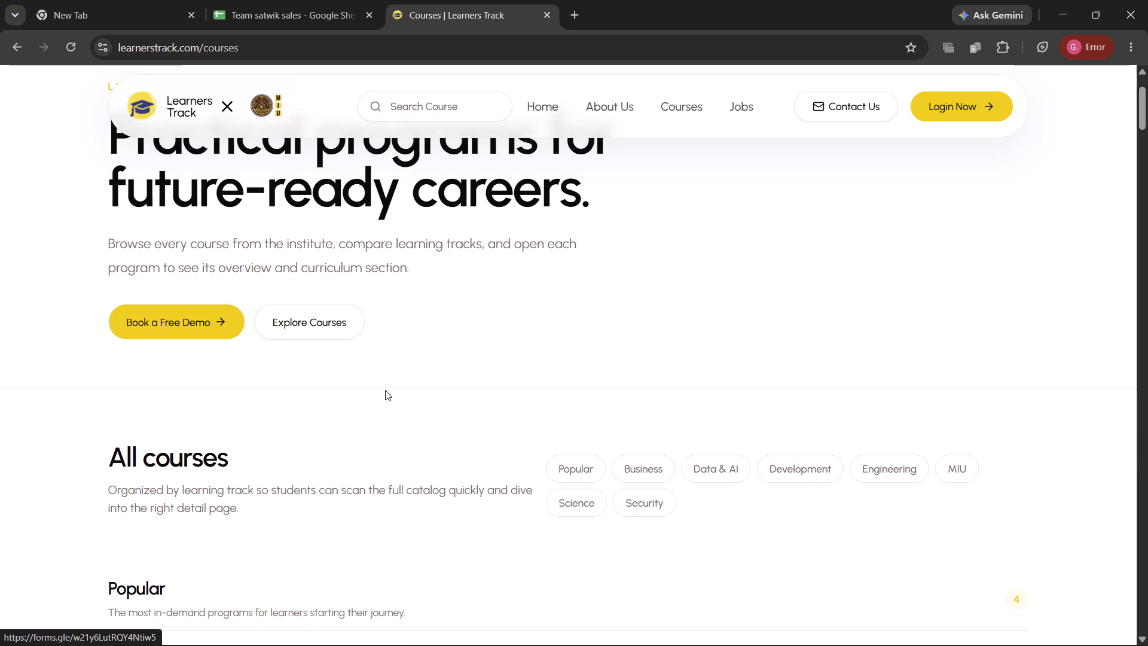
scroll(482, 433, "down", 5)
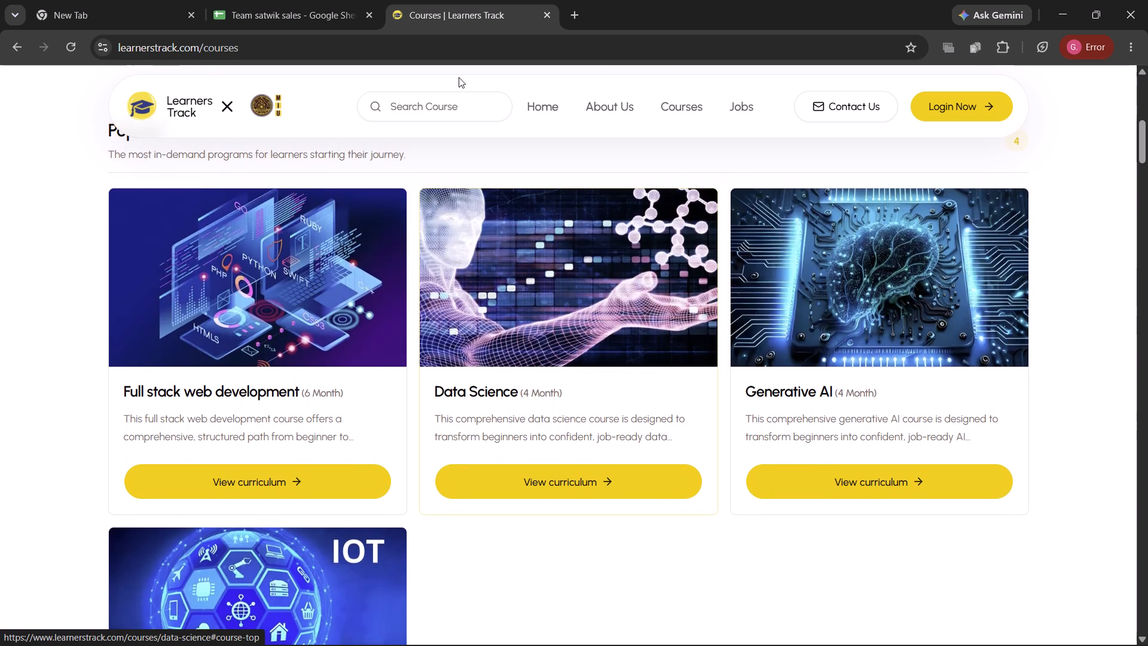
In the Team satwik sales spreadsheet, log "call back" in F879 and "4 pm" in G879 for the row 879 lead.
left_click(299, 0)
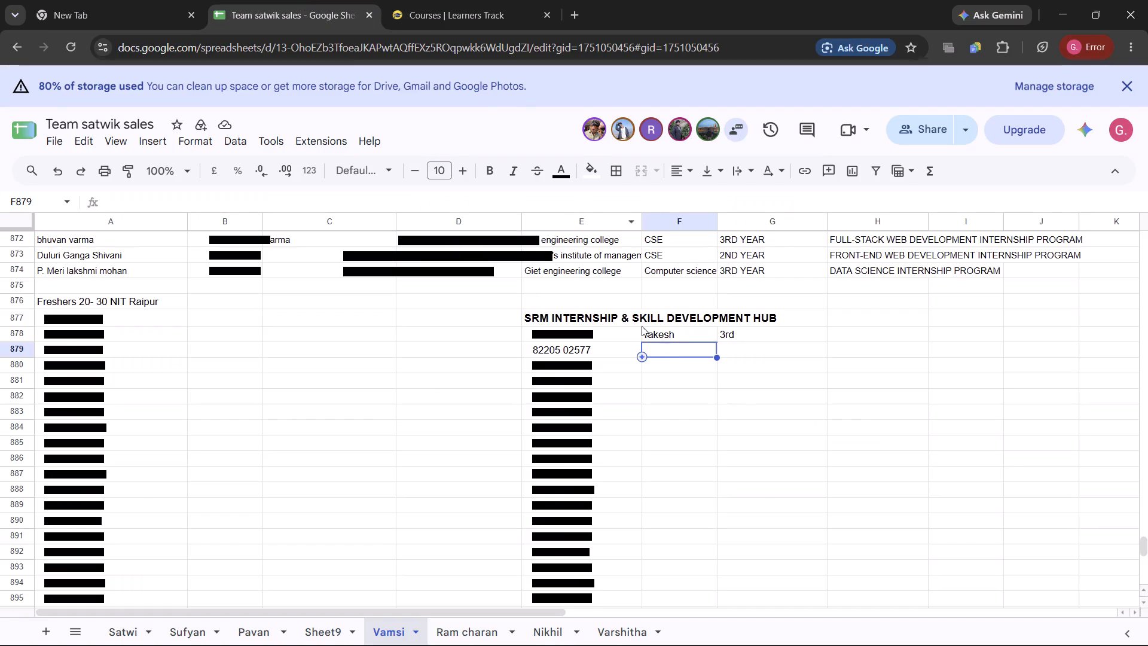
left_click(662, 348)
type("ca")
type("ll back")
key("space")
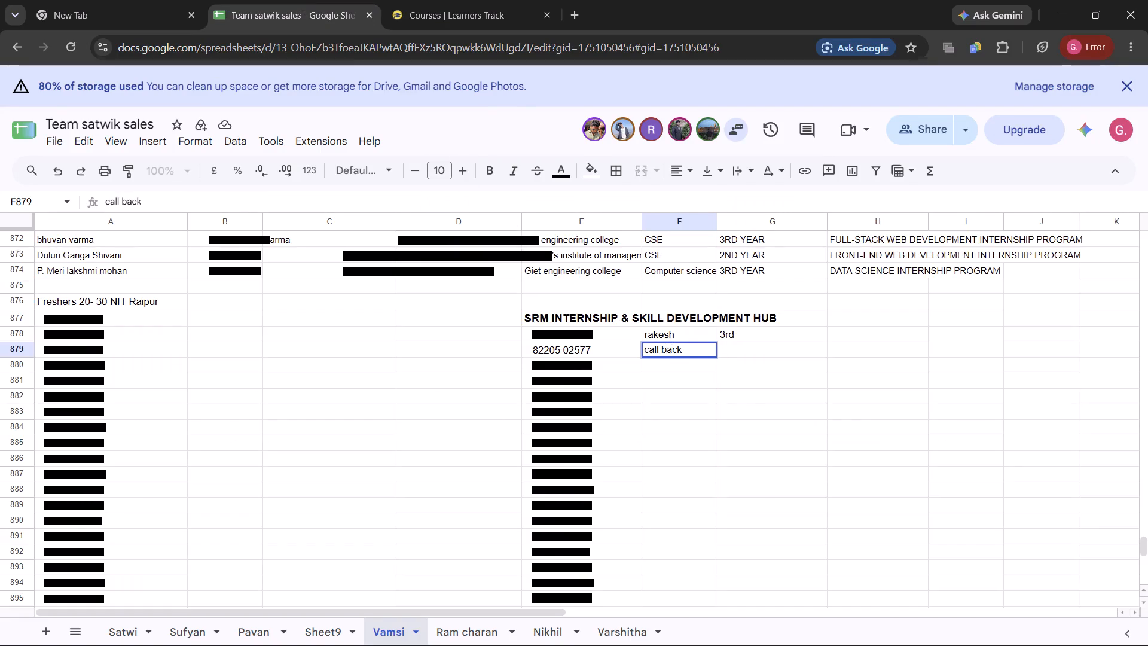
left_click(759, 352)
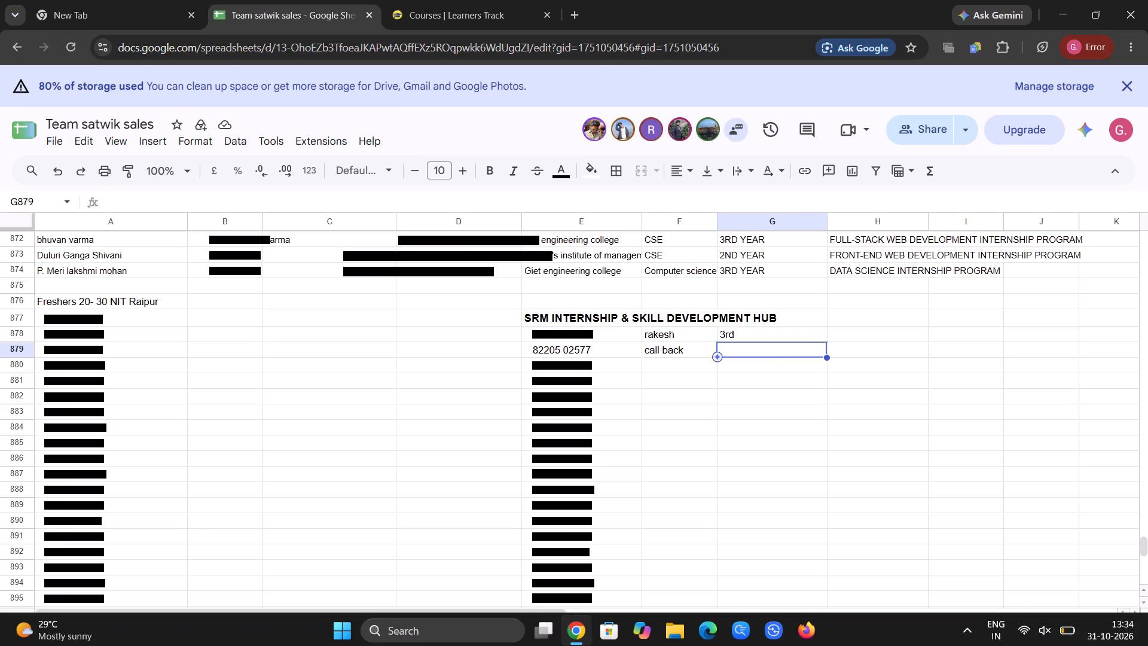
left_click(756, 349)
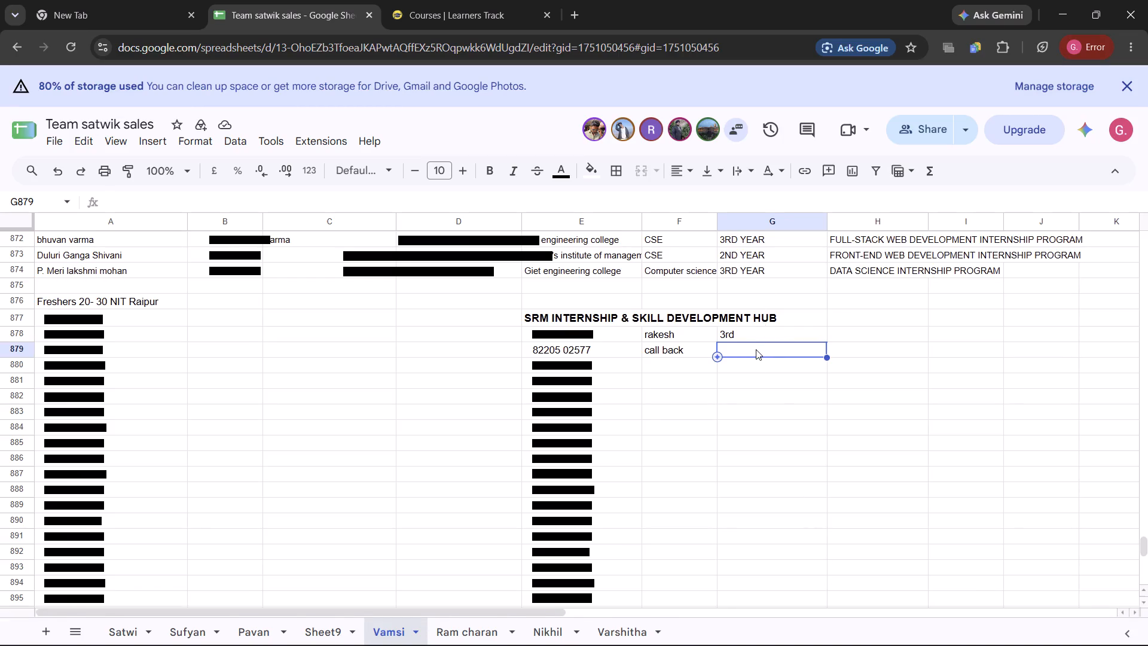
triple_click(756, 349)
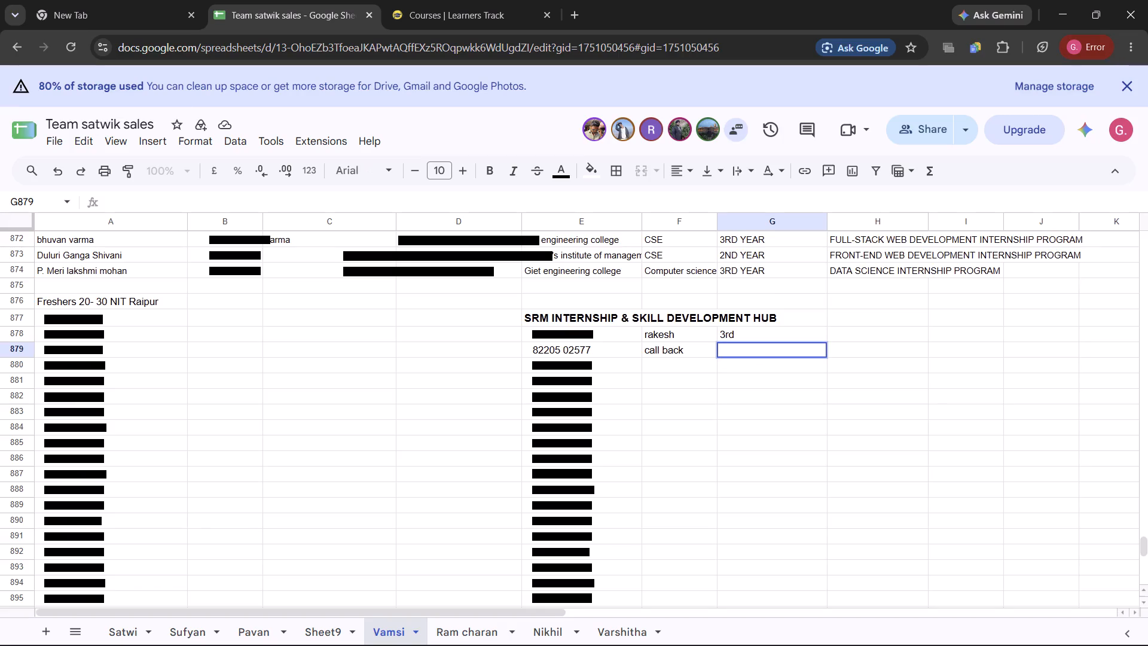
type("4")
key("space")
type("pm")
key("space")
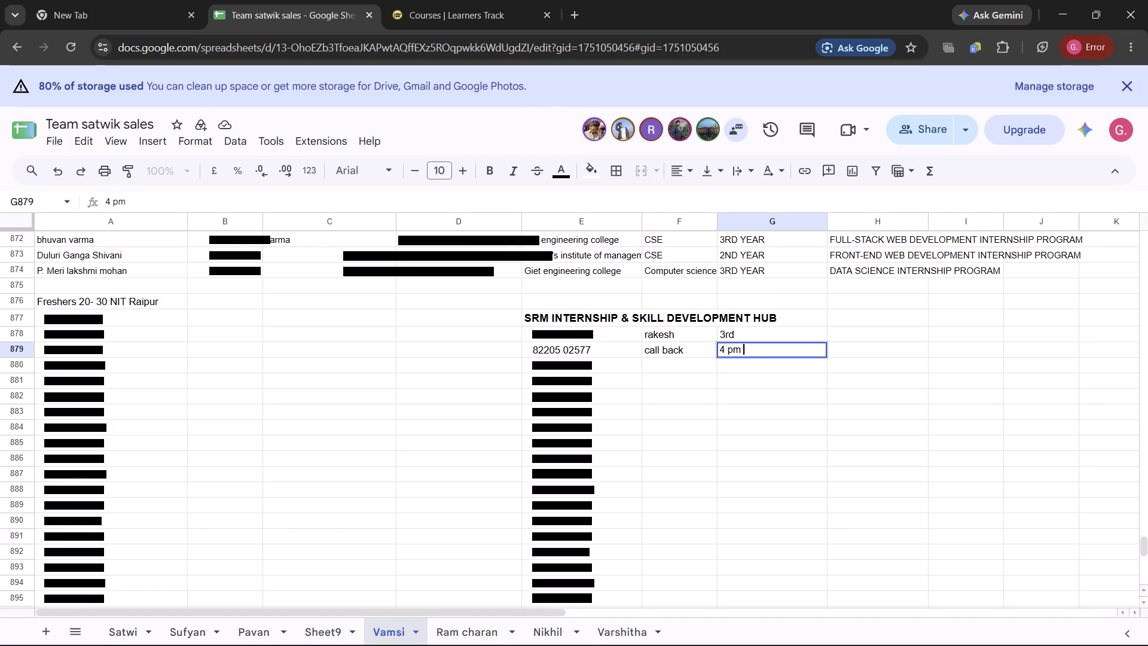
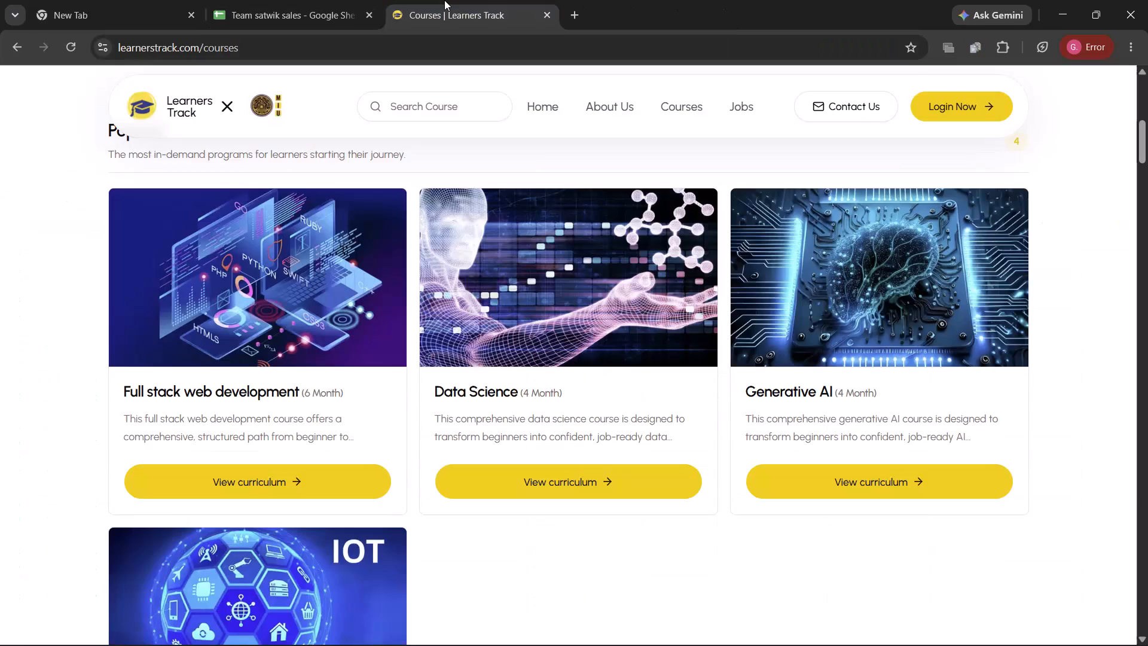
Close the blank New Tab page and return to the Team satwik sales spreadsheet.
left_click(154, 3)
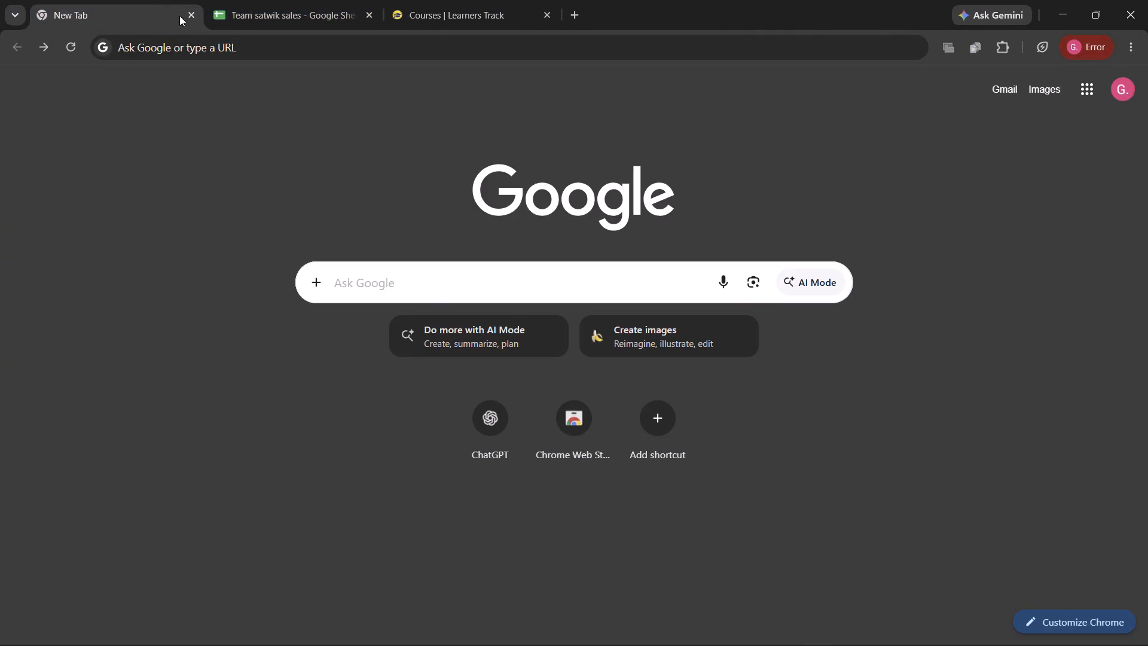
left_click(185, 17)
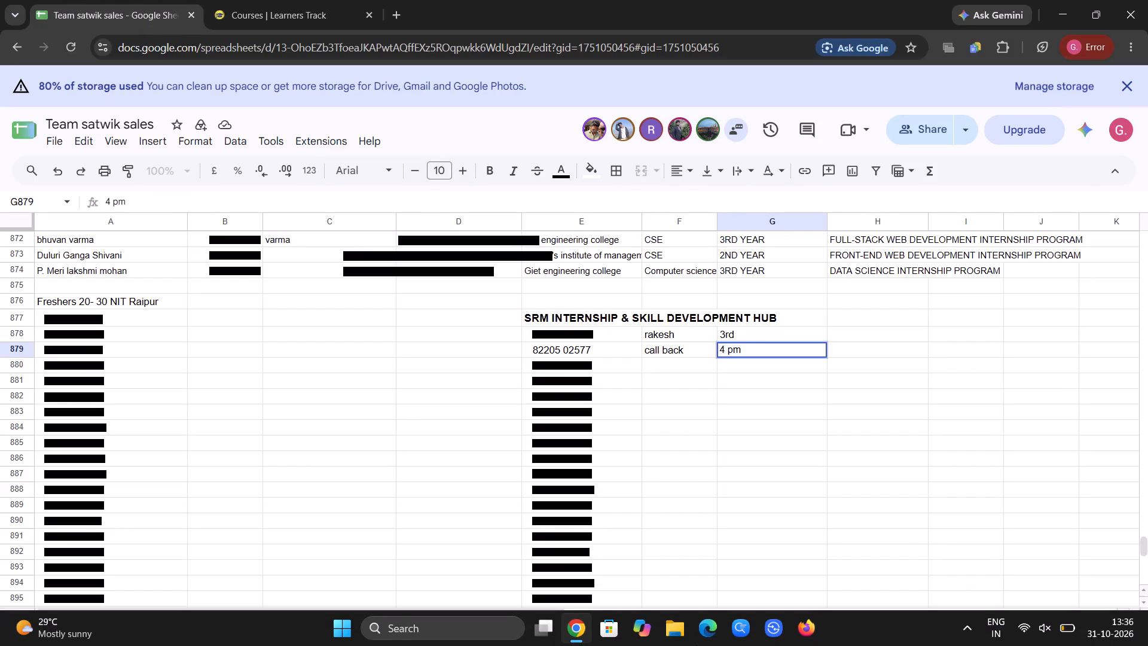
On the Vamsi sheet, copy the empty call-status dropdowns in C864:C867 and paste them into F880:F883 beside the SRM leads.
scroll(956, 616, "up", 5)
scroll(949, 415, "up", 5)
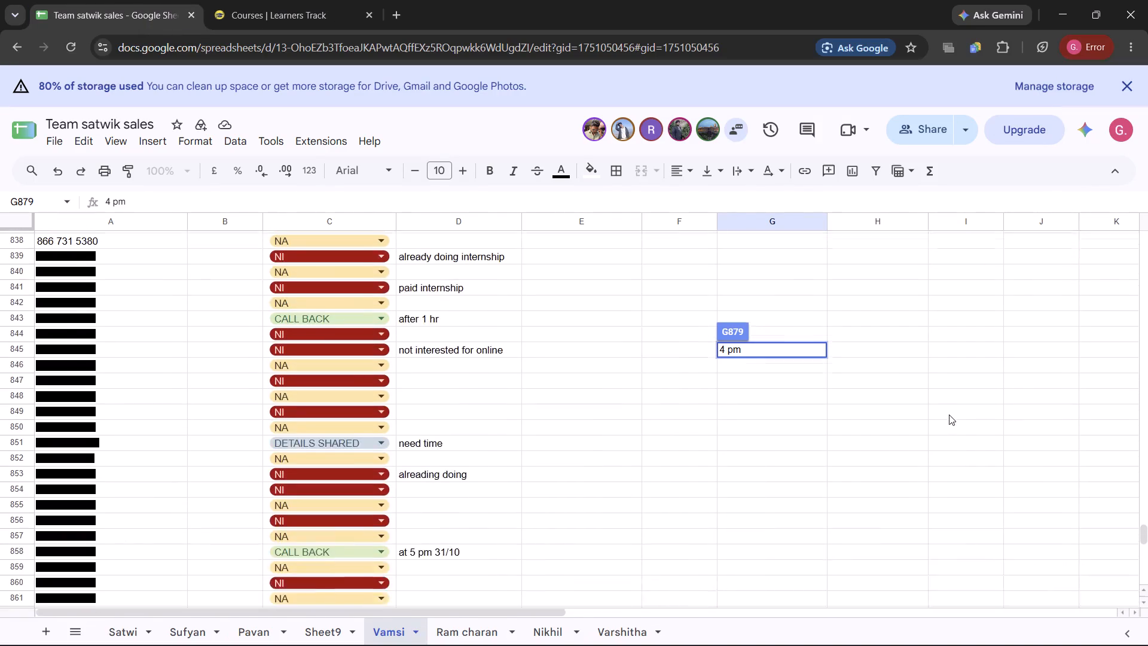
scroll(781, 535, "down", 3)
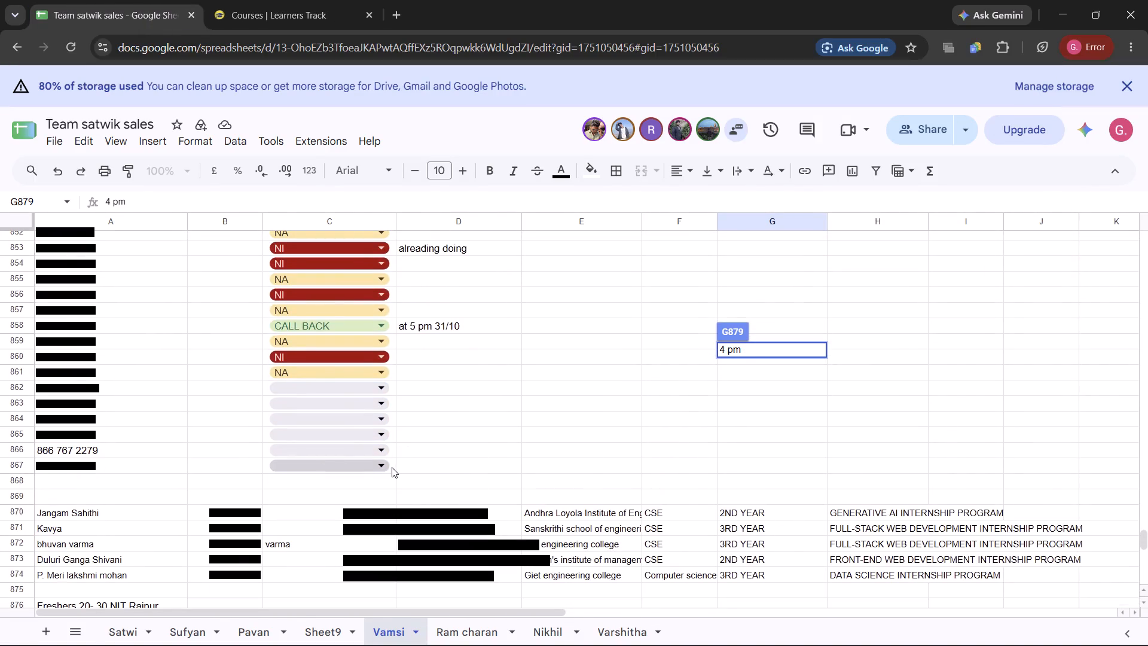
left_click_drag(392, 467, 380, 429)
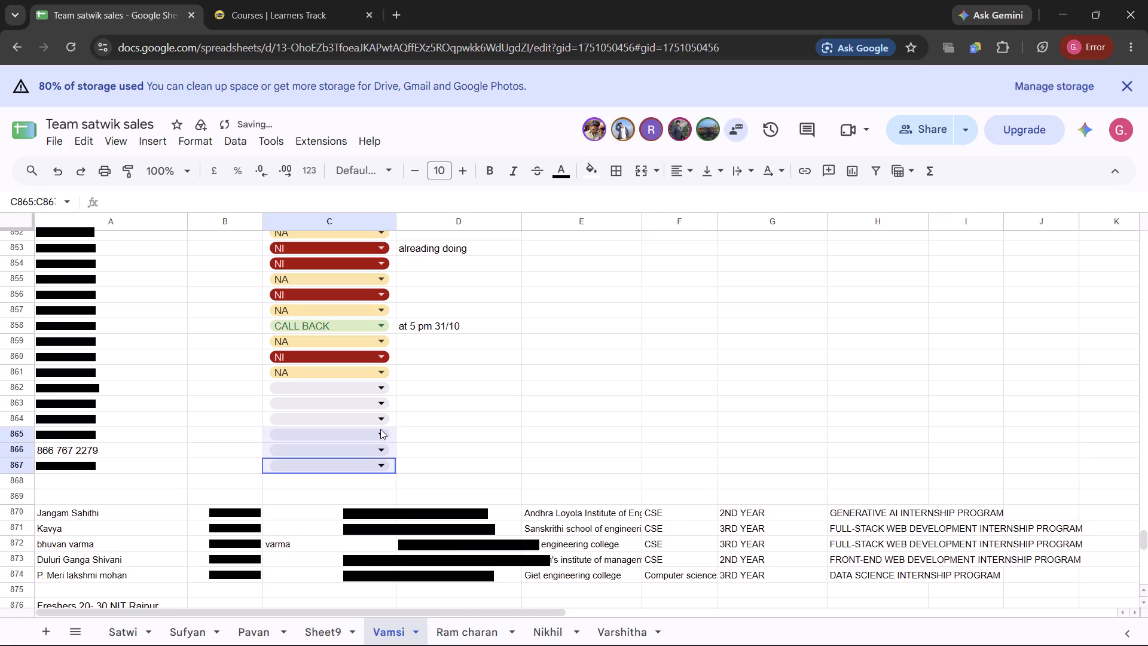
left_click_drag(380, 429, 380, 418)
key("ctrl+c")
scroll(380, 418, "down", 5)
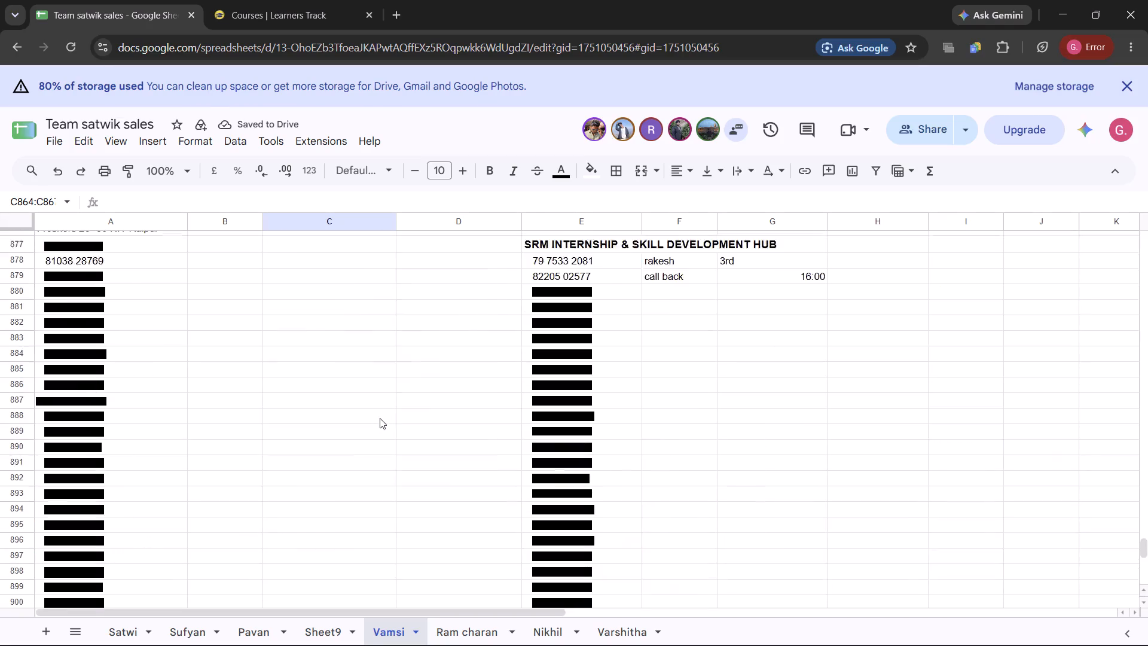
scroll(380, 418, "up", 3)
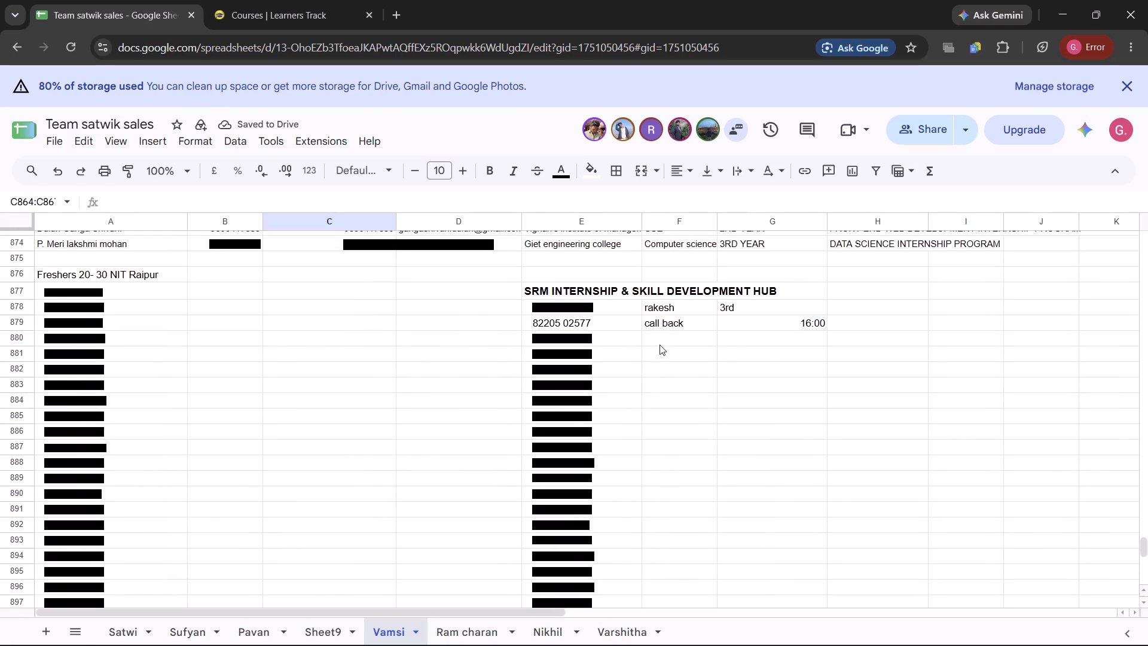
left_click(666, 341)
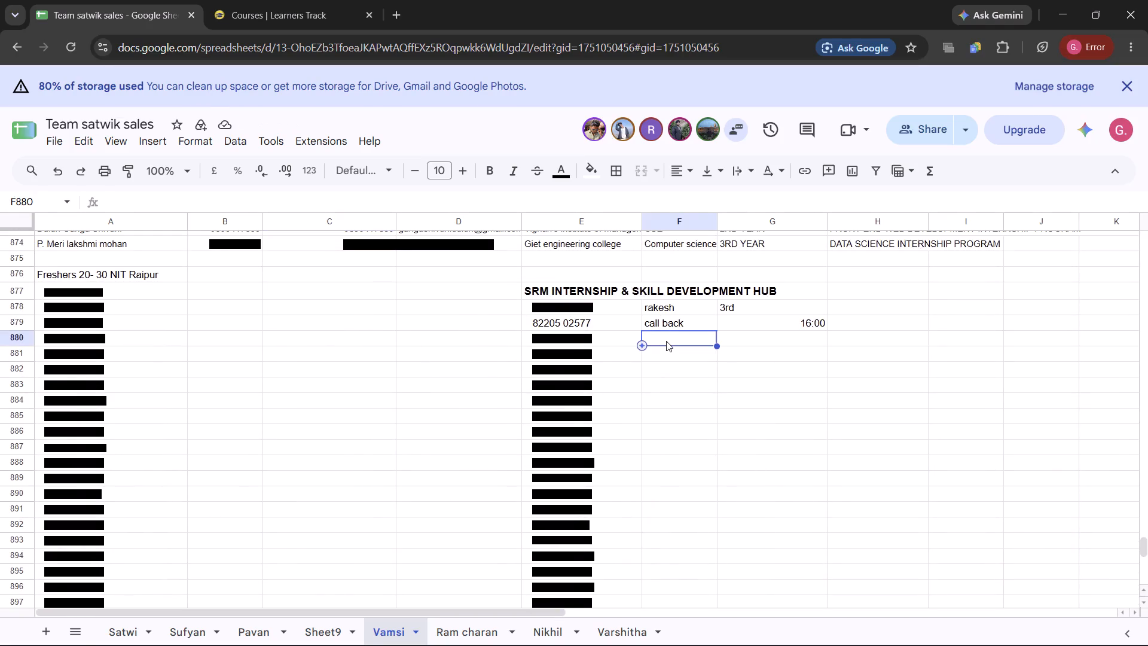
key("ctrl+v")
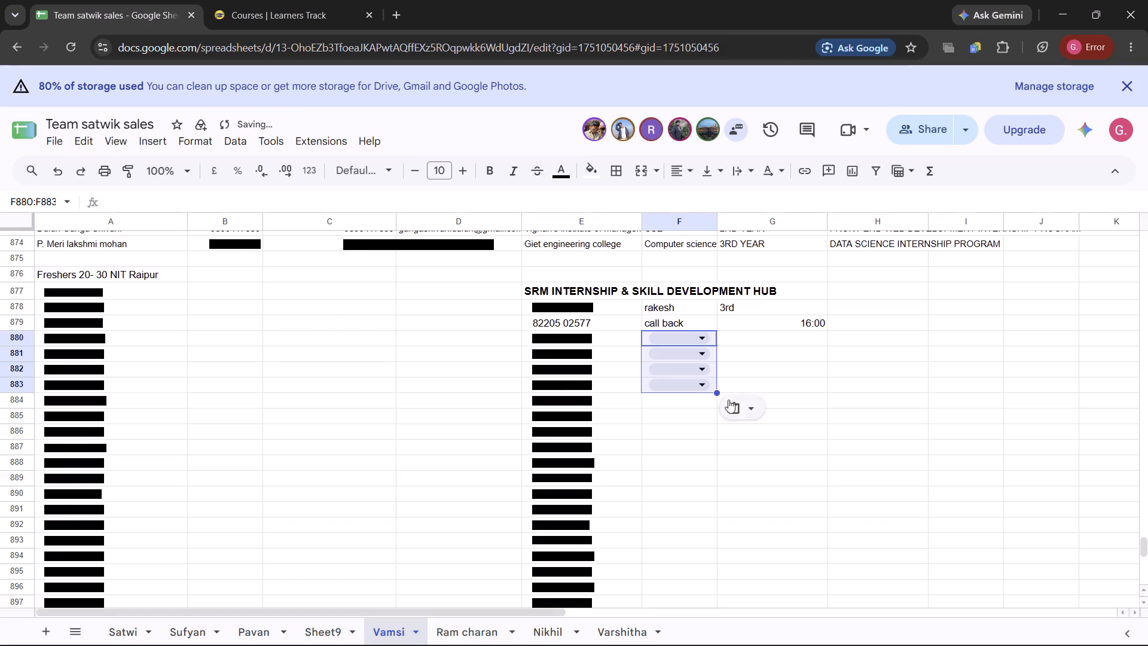
Fill the empty status dropdowns from F880:F883 down column F through F907, the last SRM lead row.
left_click_drag(717, 392, 706, 577)
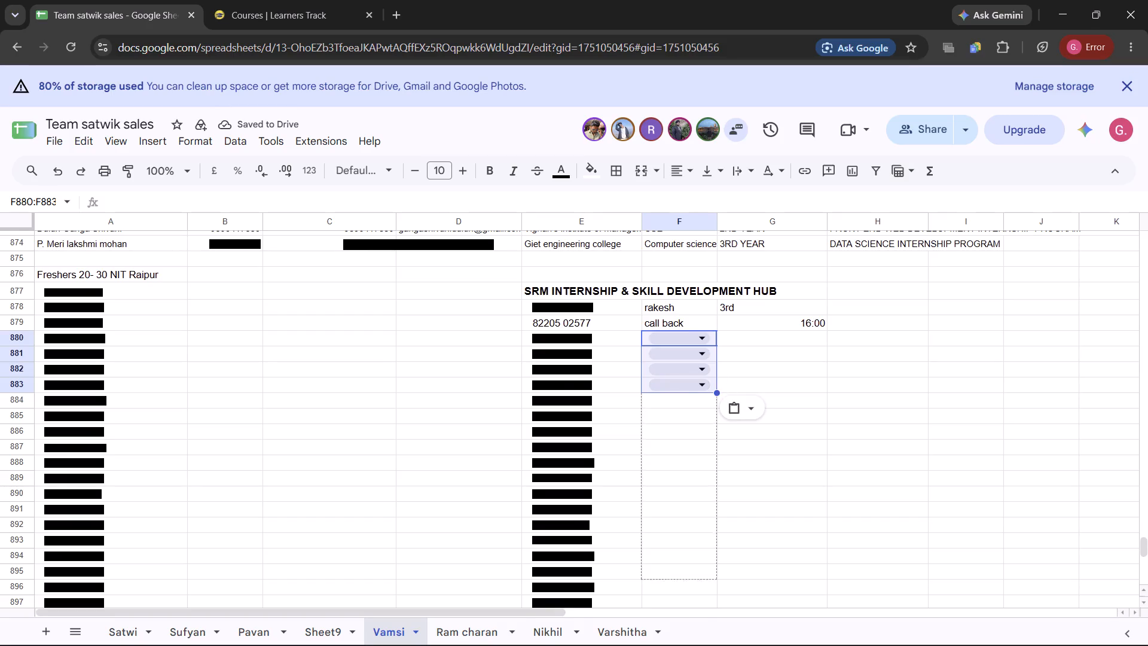
left_click_drag(706, 577, 710, 547)
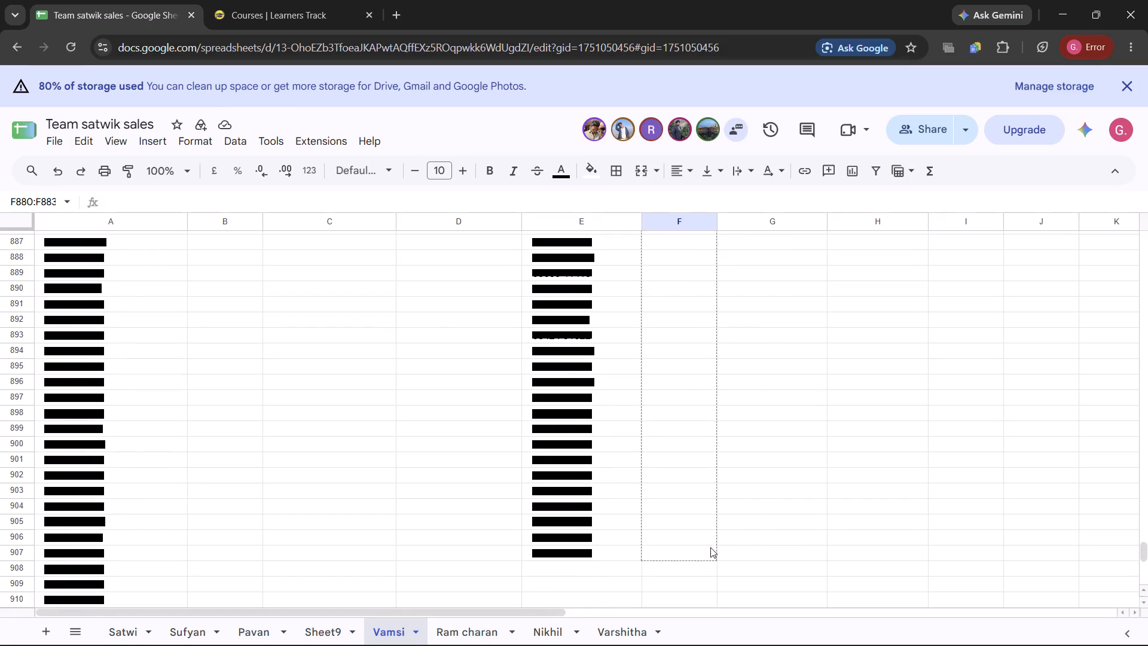
left_click_drag(710, 547, 708, 546)
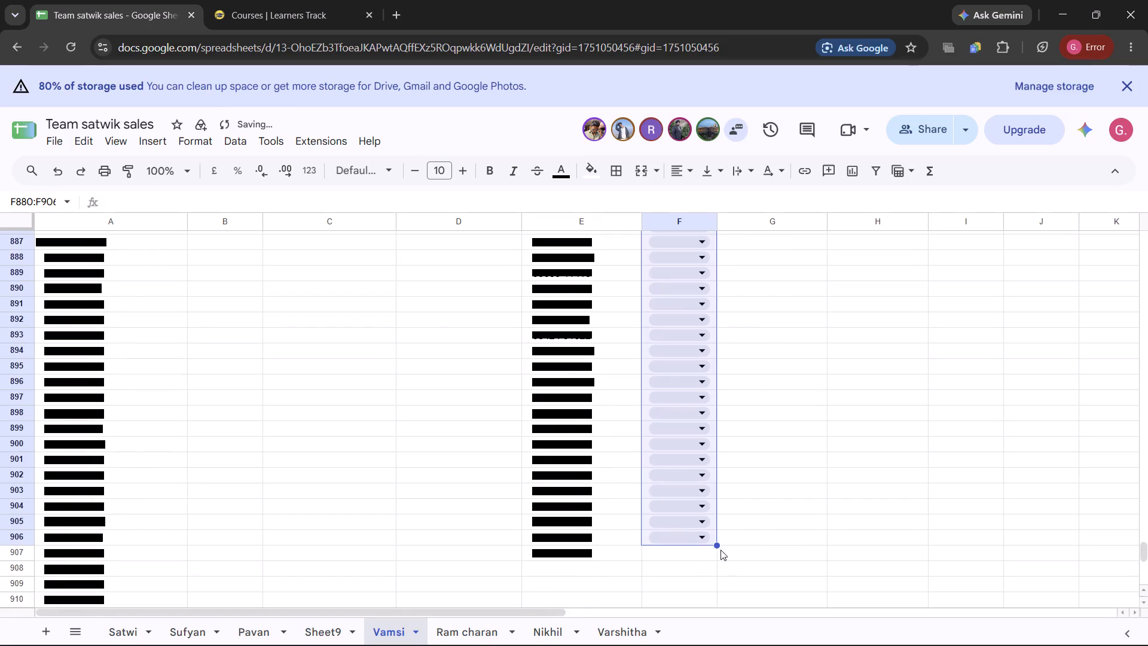
left_click_drag(716, 546, 715, 555)
left_click_drag(715, 555, 715, 555)
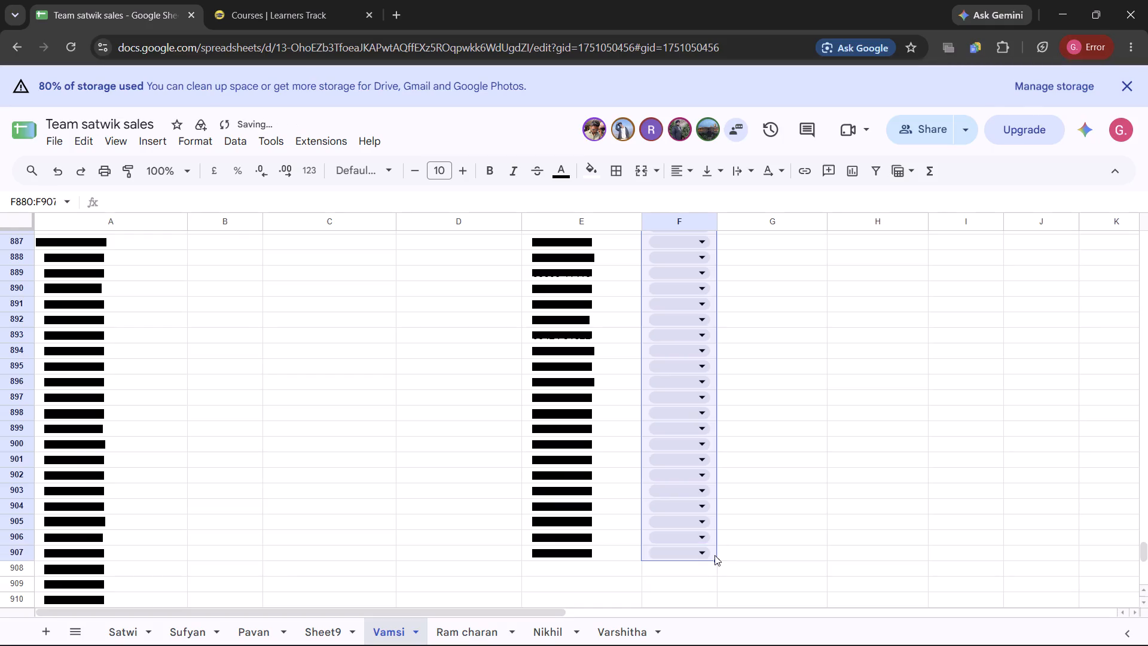
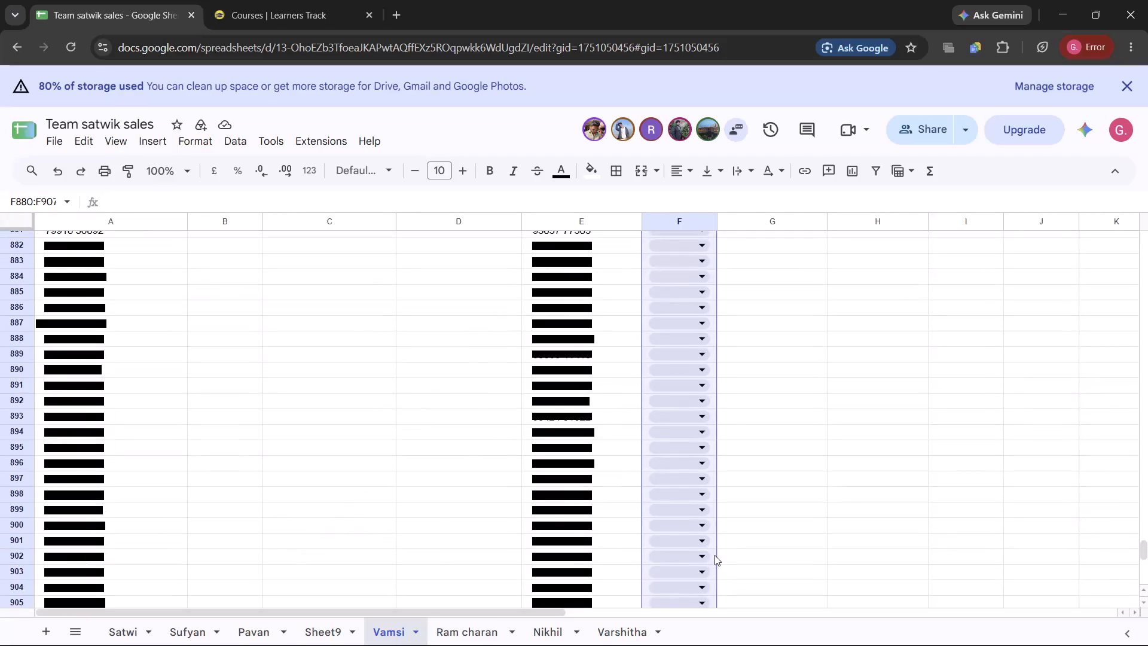
Open the call-status options in F880 for the first SRM lead that has a blank dropdown.
scroll(715, 555, "up", 1)
left_click(806, 472)
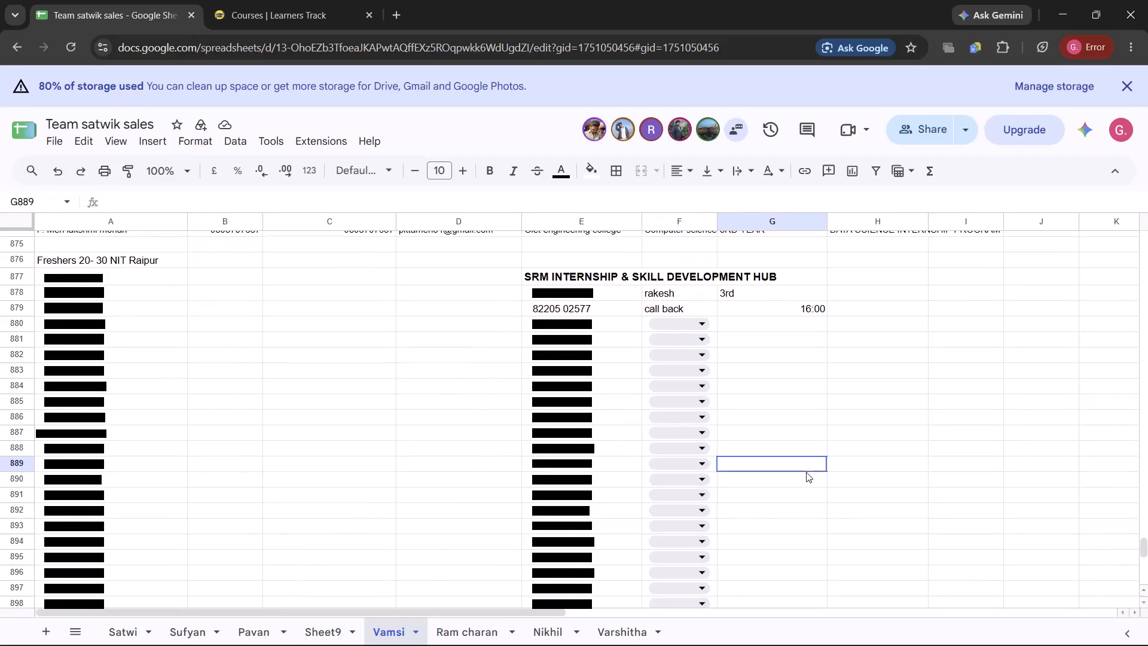
left_click(686, 328)
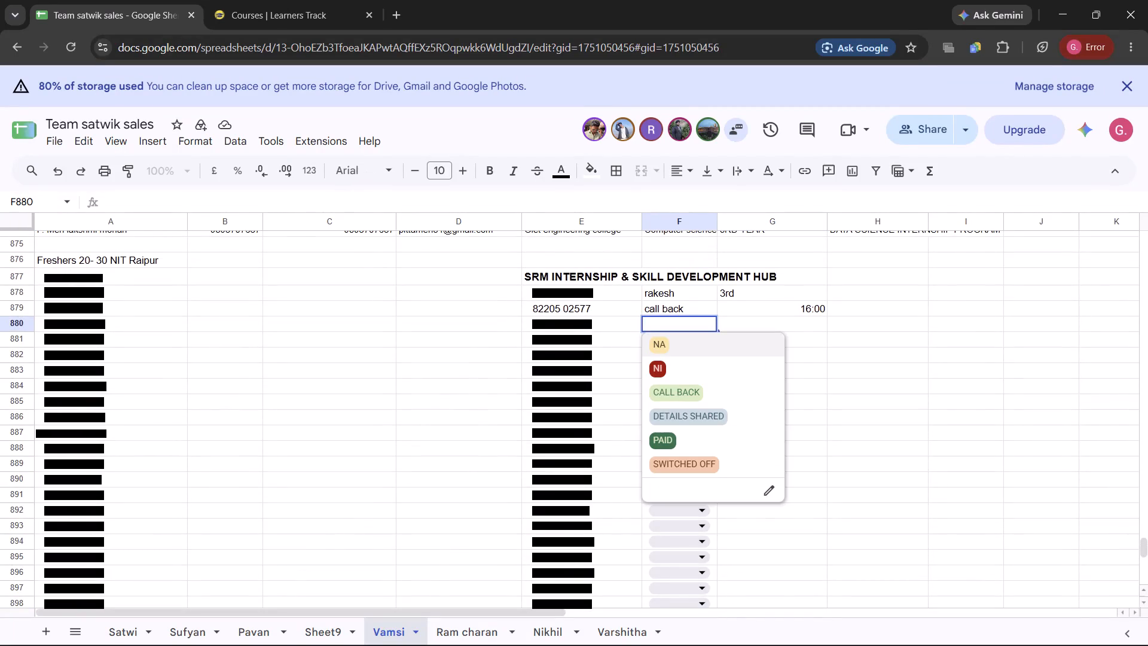
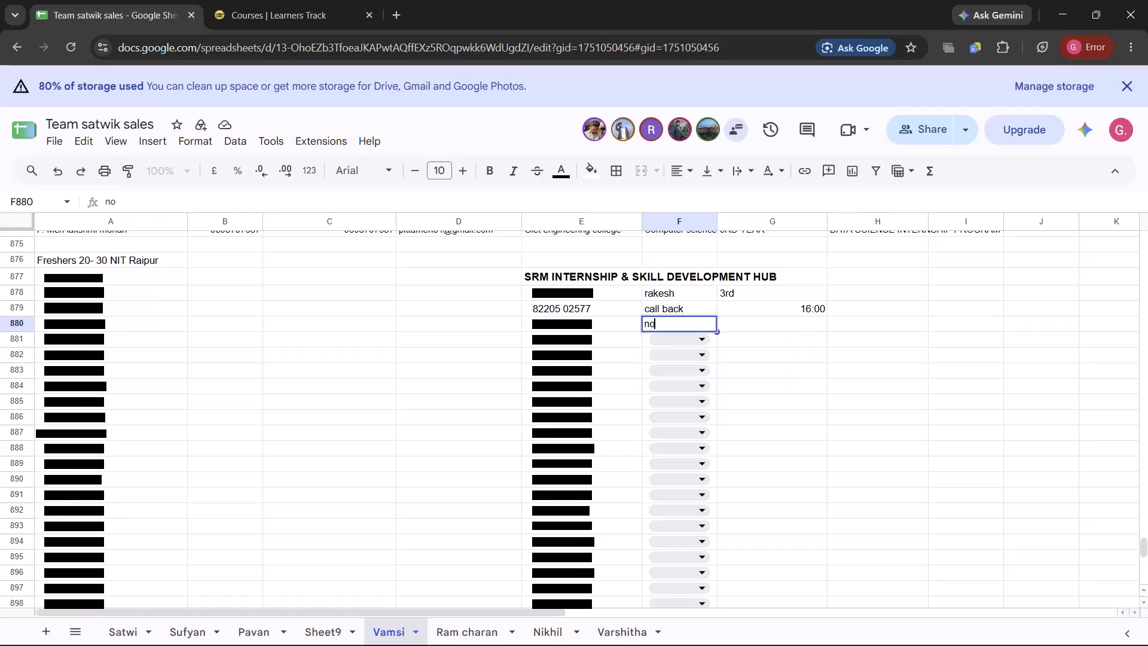
Set the call status in F880 to NI for the SRM lead in that row.
key("i")
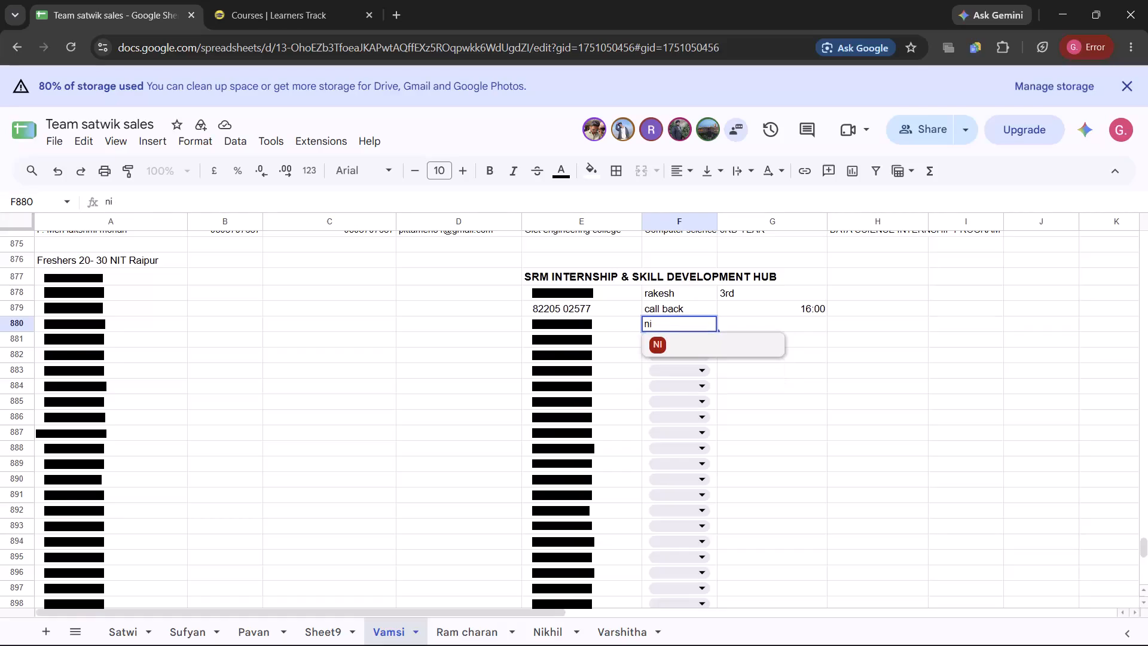
key("Return")
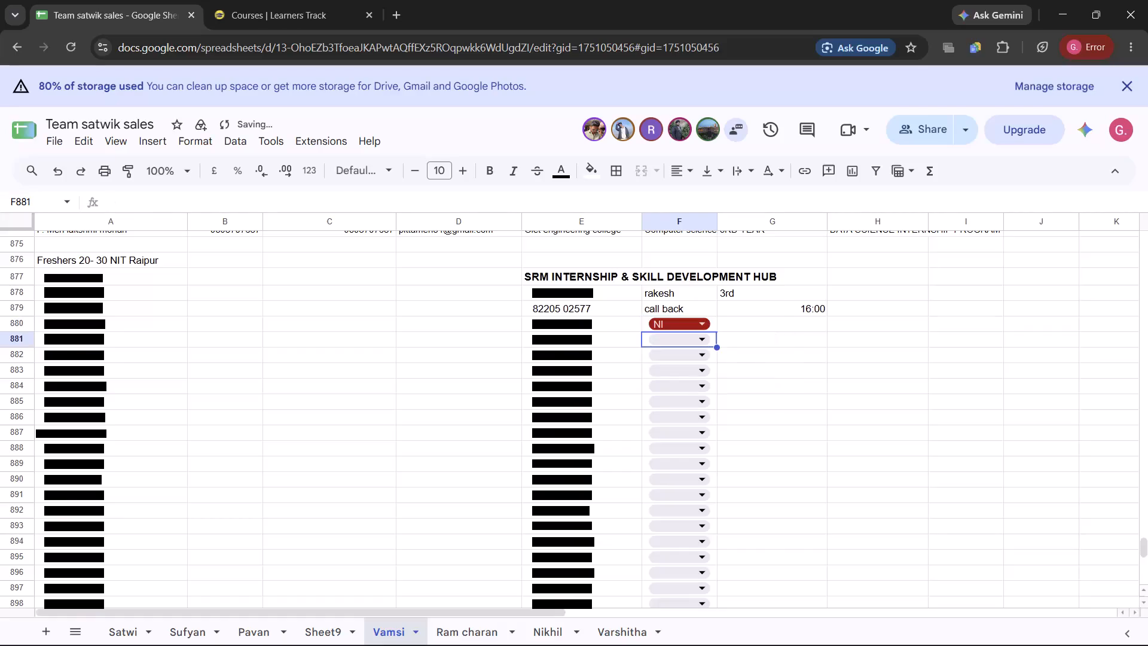
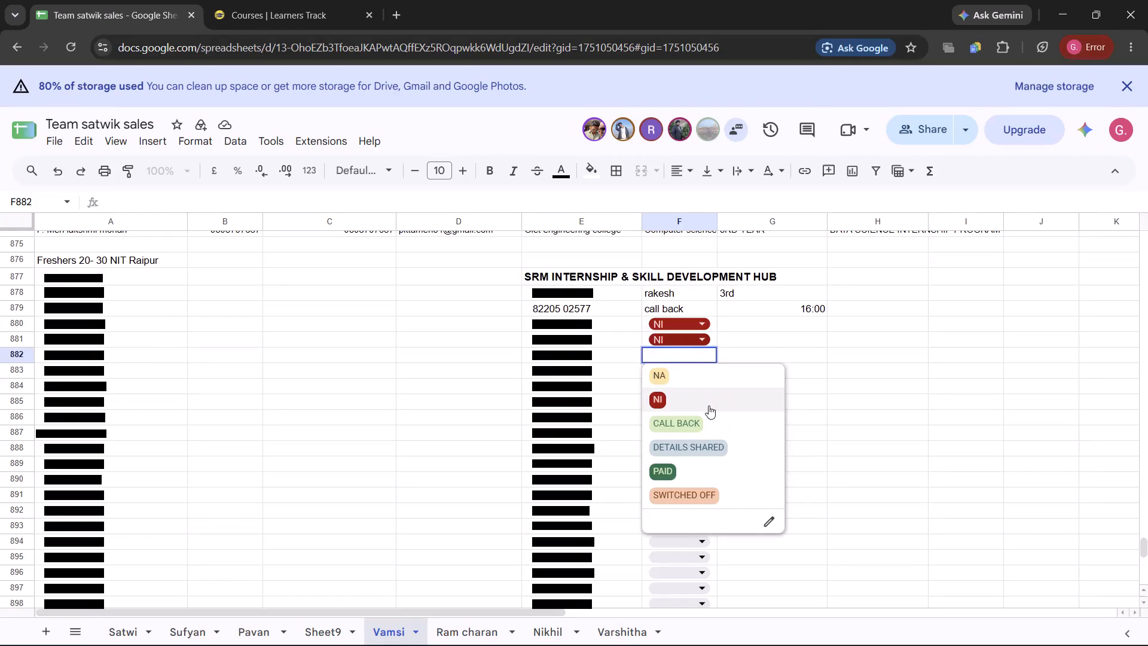
Set the call status in F882 to CALL BACK for the SRM lead in that row.
left_click(709, 422)
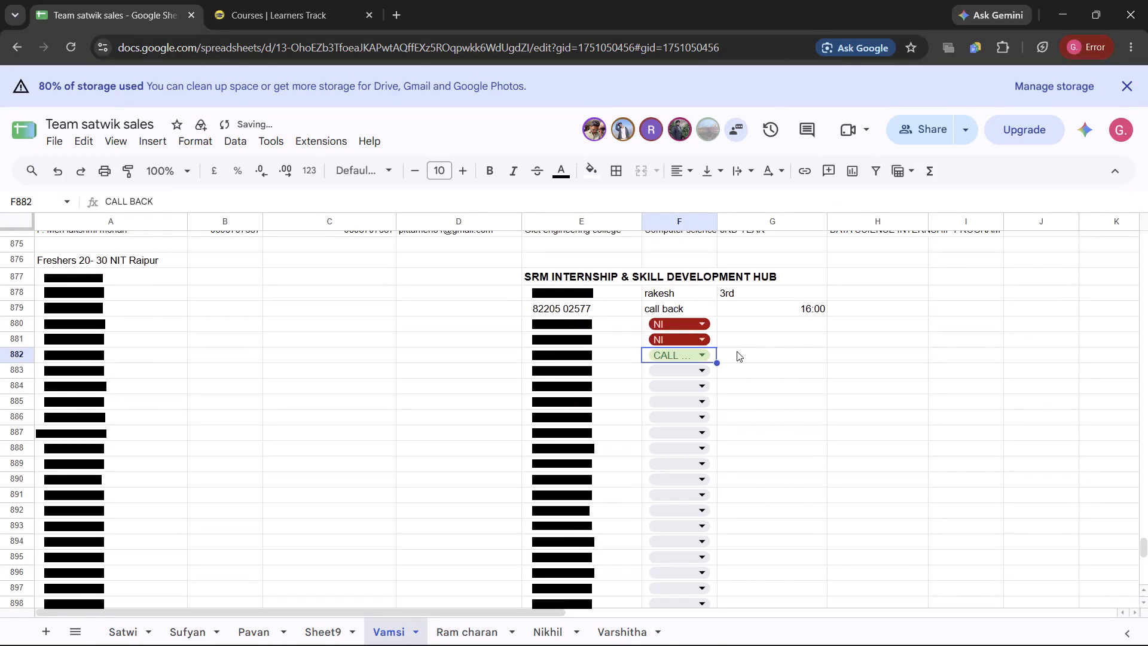
Open cell G882, beside the CALL BACK status, for entering a note on that lead.
double_click(737, 351)
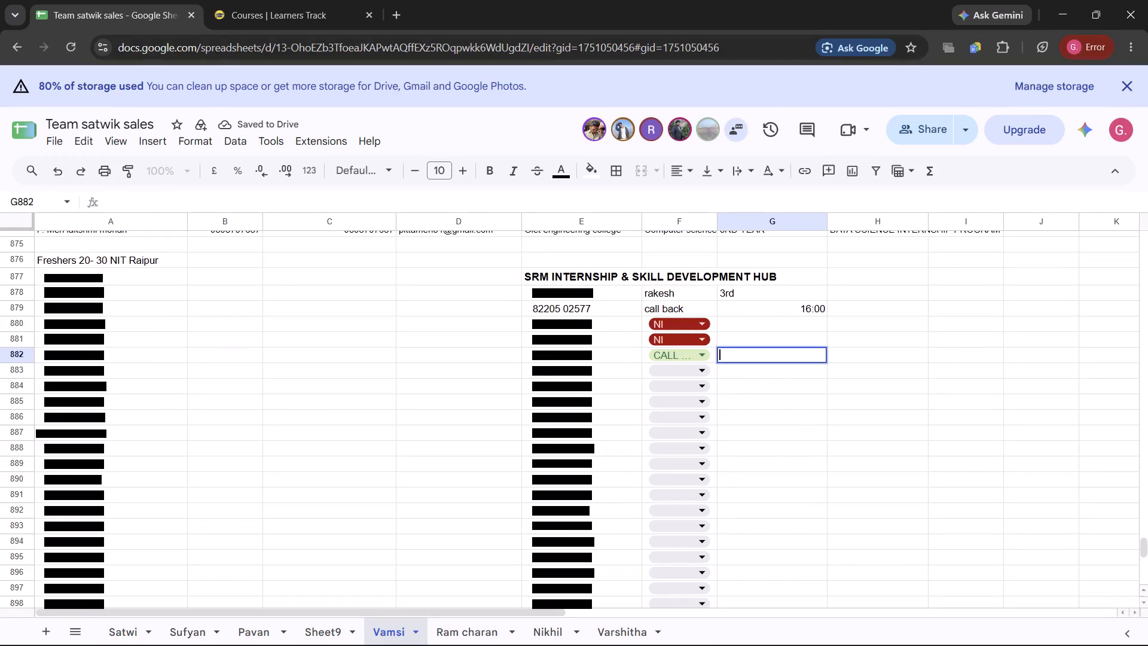
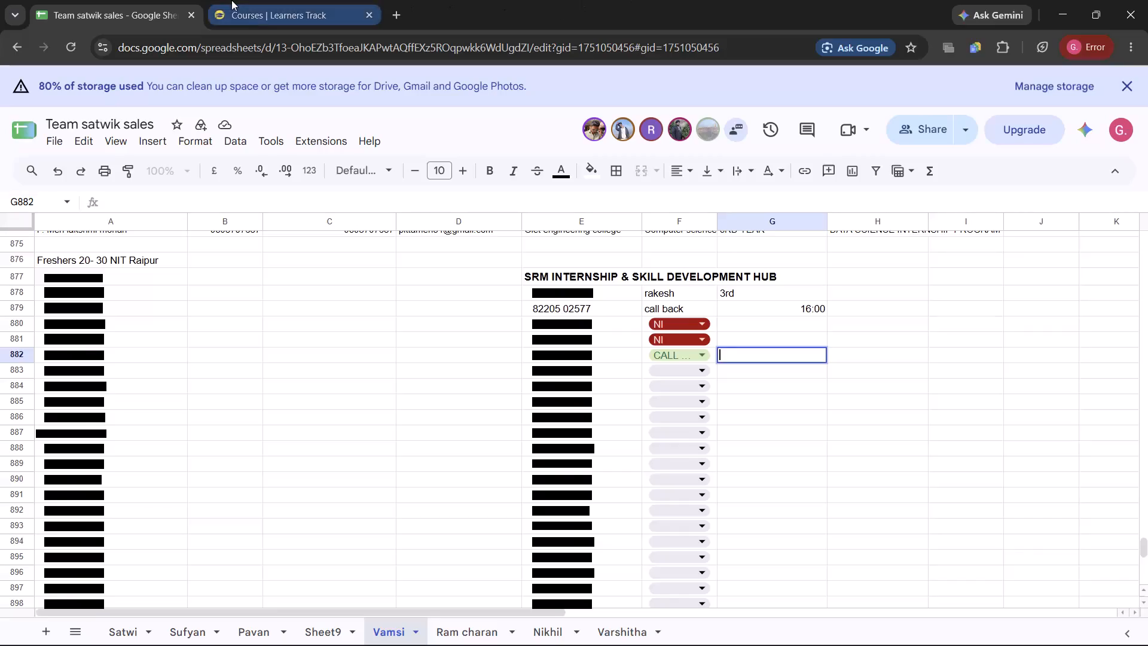
Switch to the Learners Track courses page and look through its course categories from the popular programs to the MIU section.
left_click(231, 0)
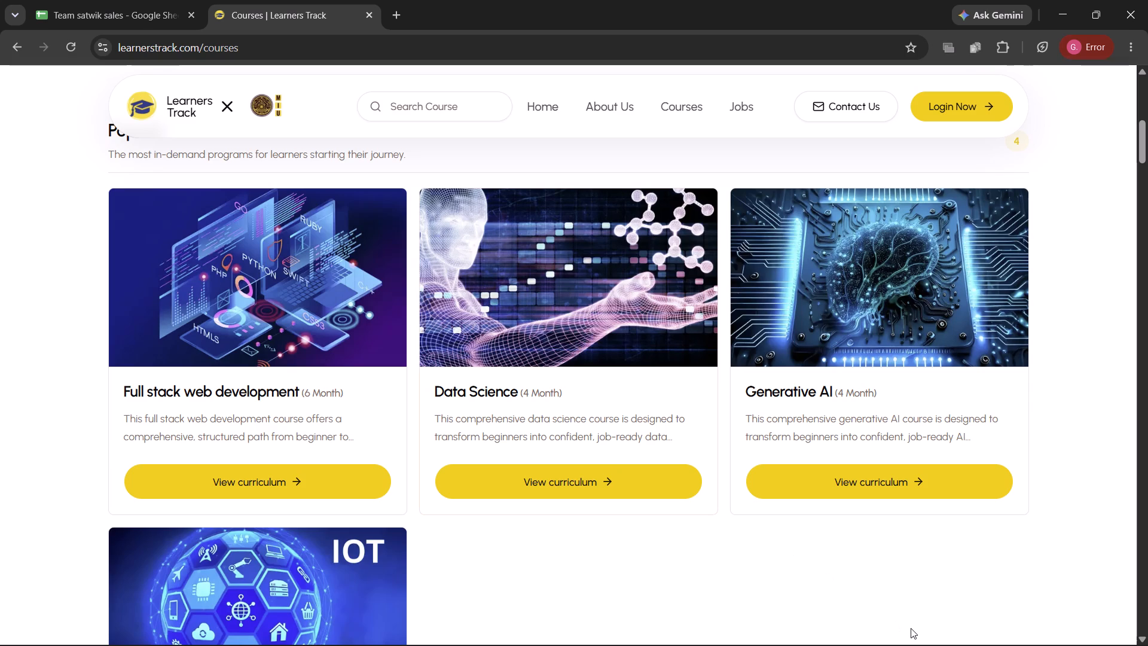
scroll(846, 534, "down", 7)
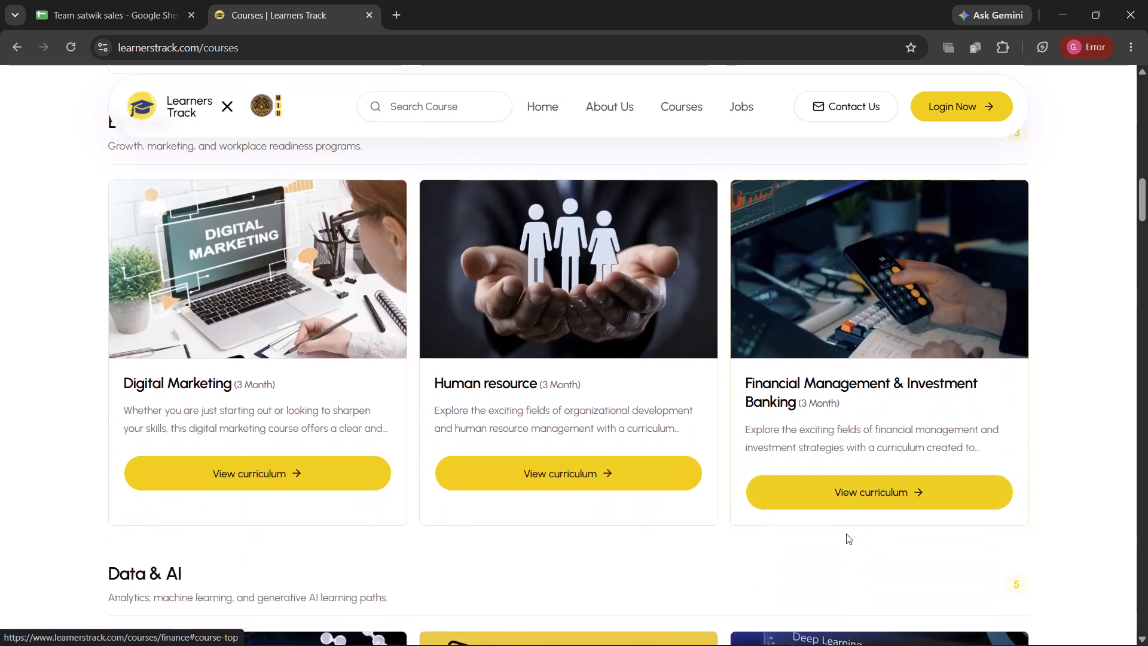
scroll(846, 534, "down", 10)
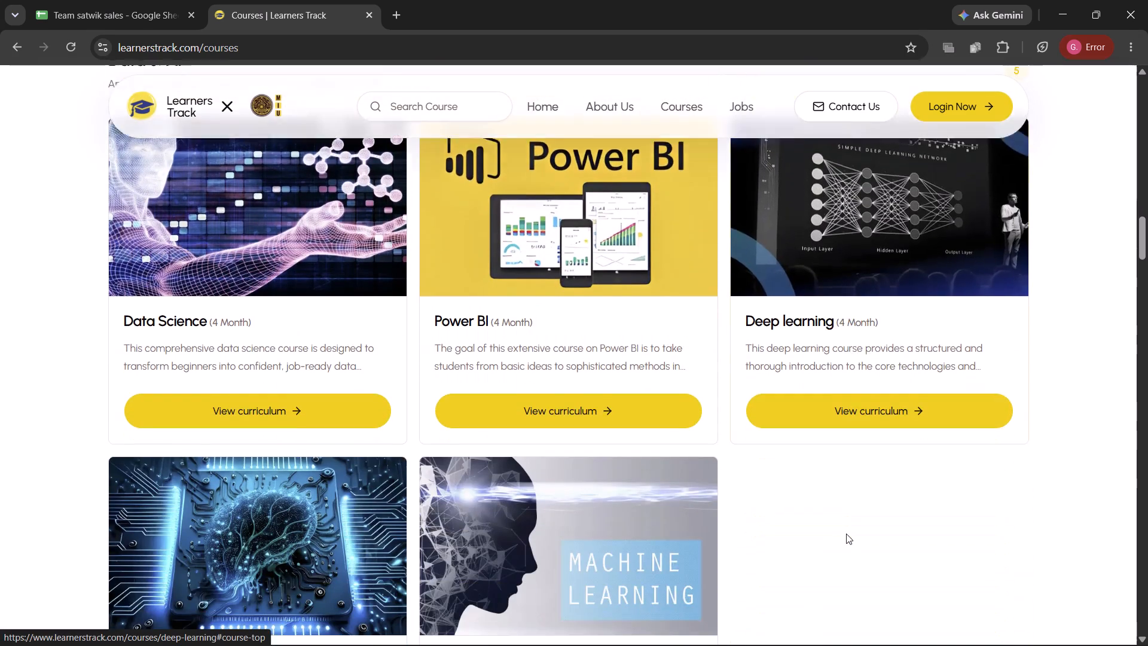
scroll(846, 534, "down", 7)
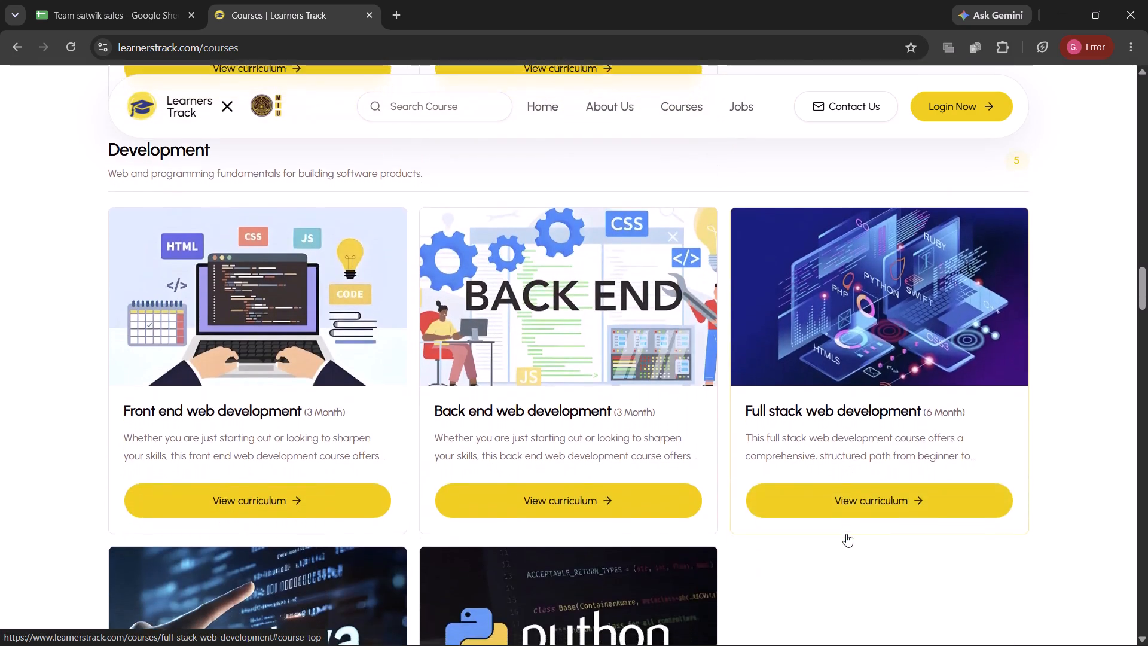
scroll(846, 534, "down", 9)
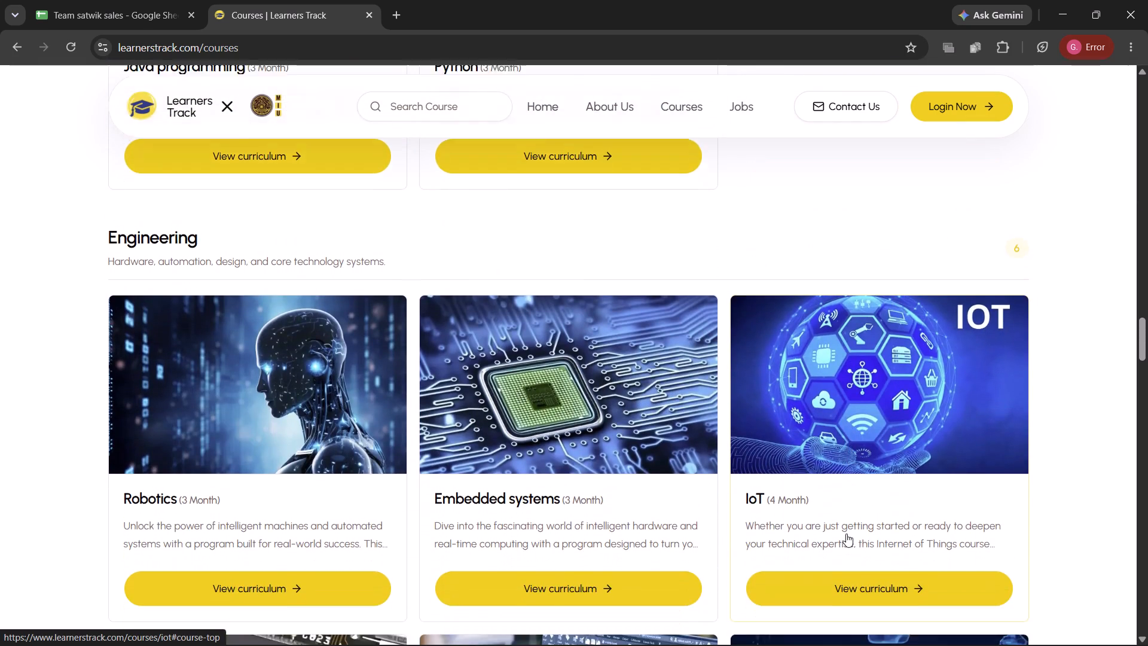
scroll(846, 534, "down", 11)
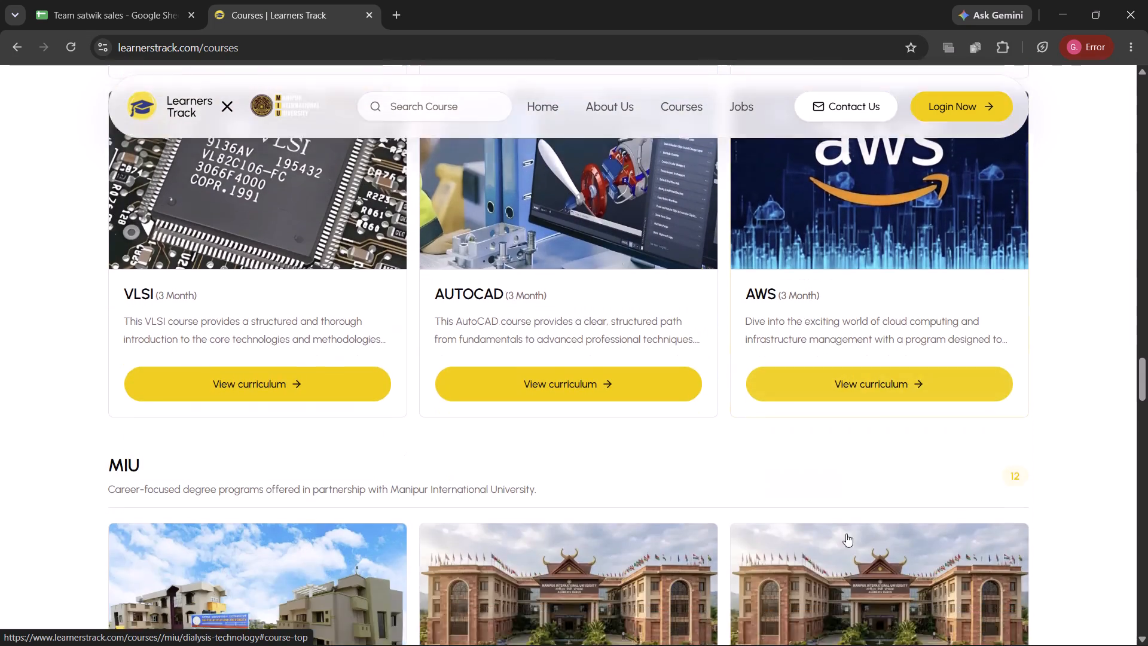
scroll(846, 534, "up", 11)
scroll(846, 534, "down", 5)
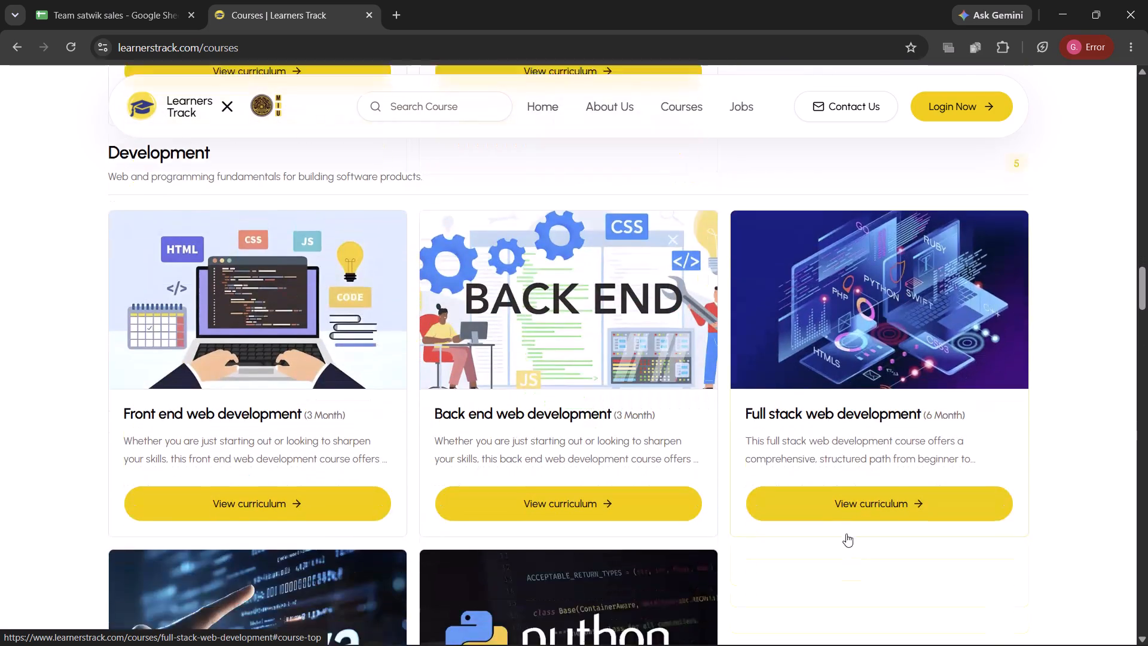
scroll(846, 534, "down", 4)
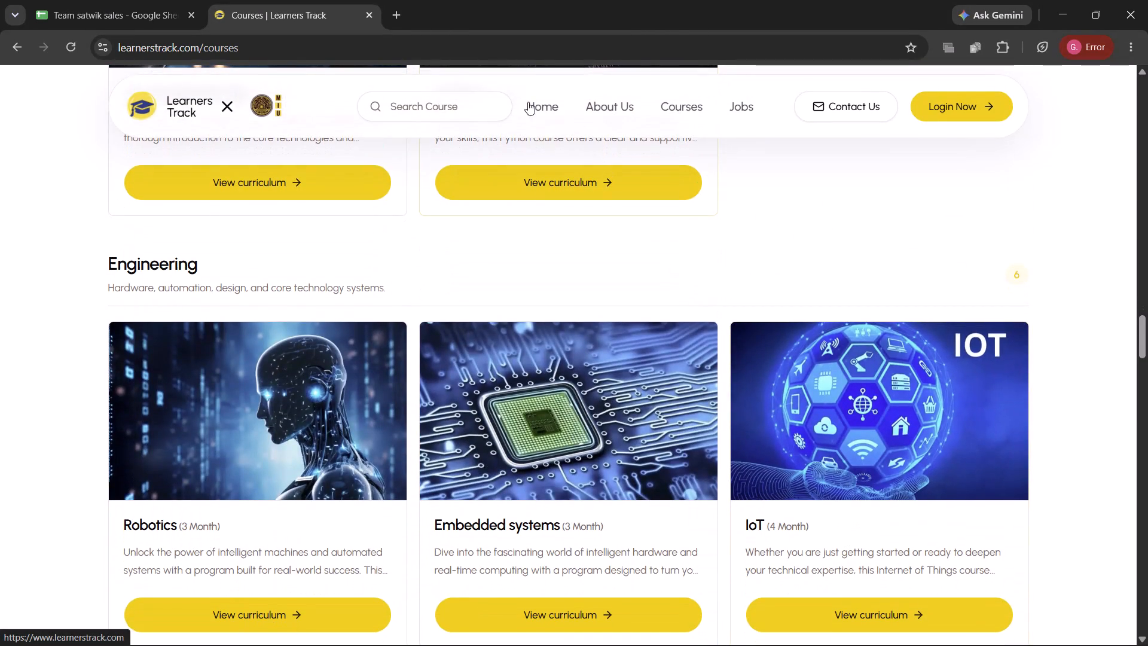
Search the courses for "cybe" and open the Cyber security and ethical hacking course page.
left_click(480, 94)
type("cy")
type("be")
left_click(459, 435)
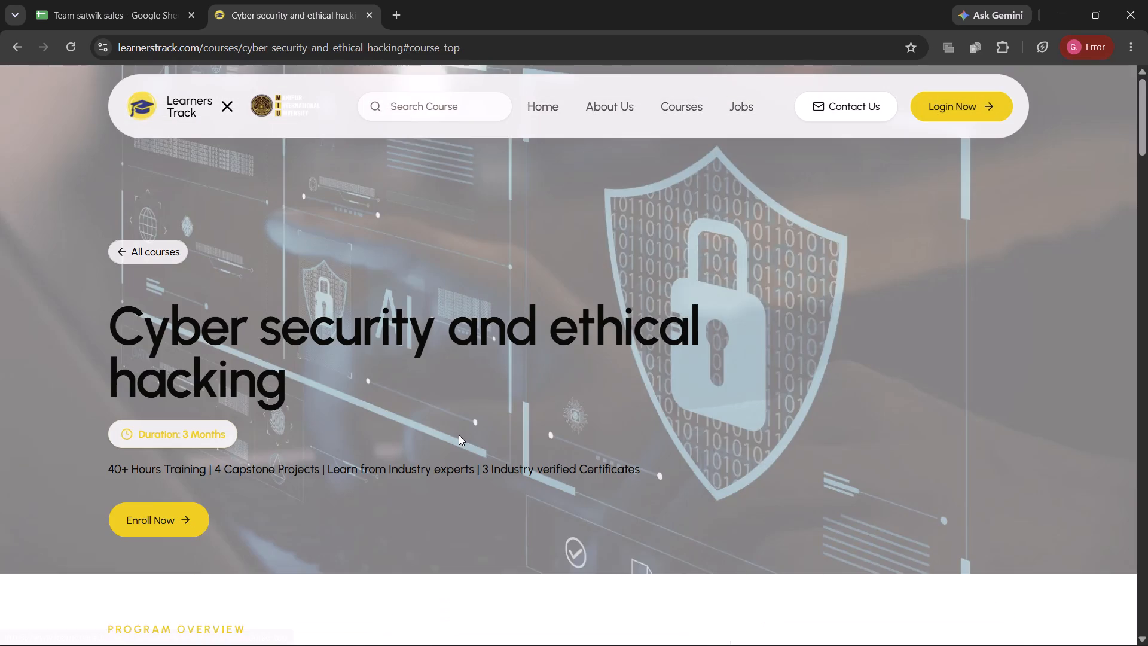
Examine the Cyber security and ethical hacking course's curriculum, plan fees and the features included in each plan.
scroll(459, 435, "down", 11)
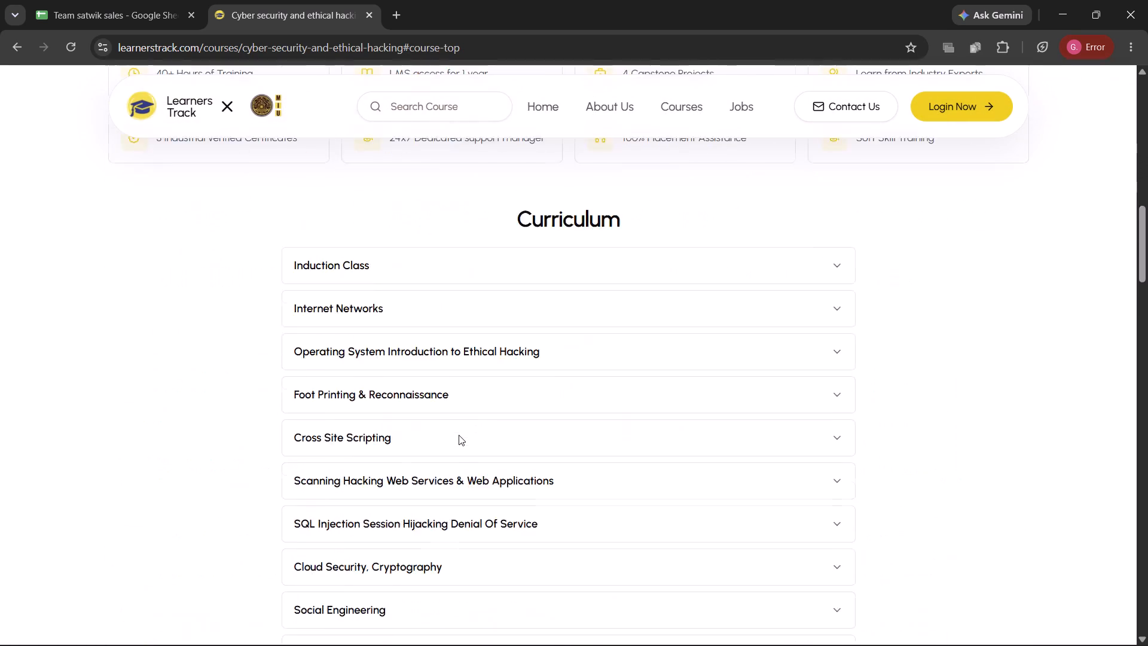
scroll(459, 435, "down", 1)
scroll(459, 435, "up", 1)
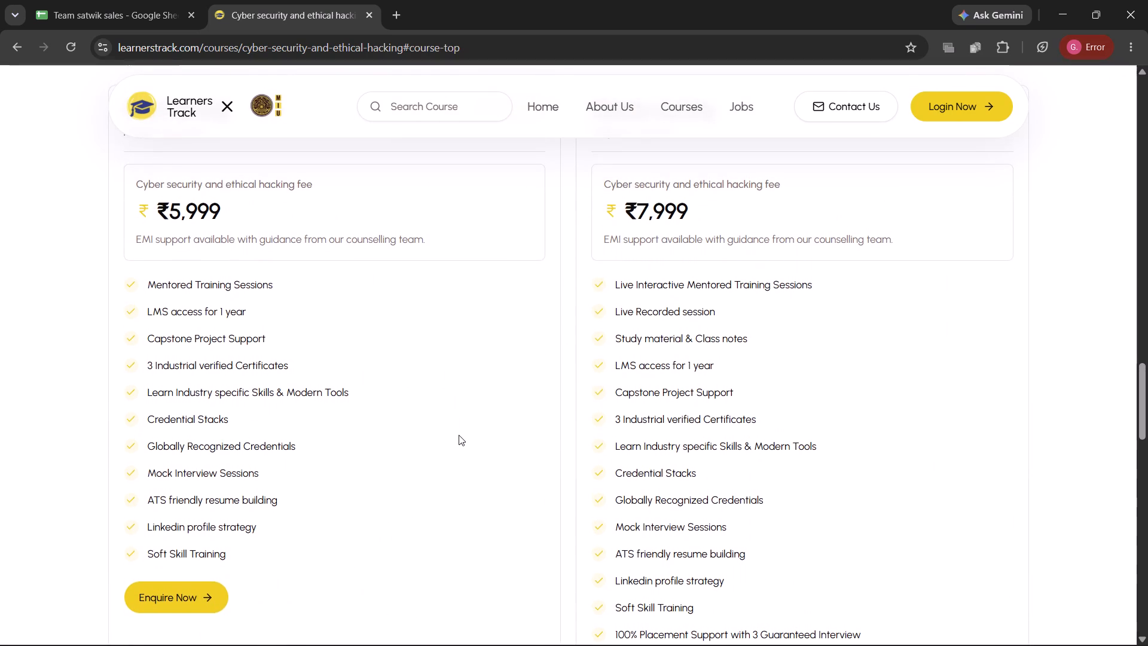
scroll(459, 435, "up", 1)
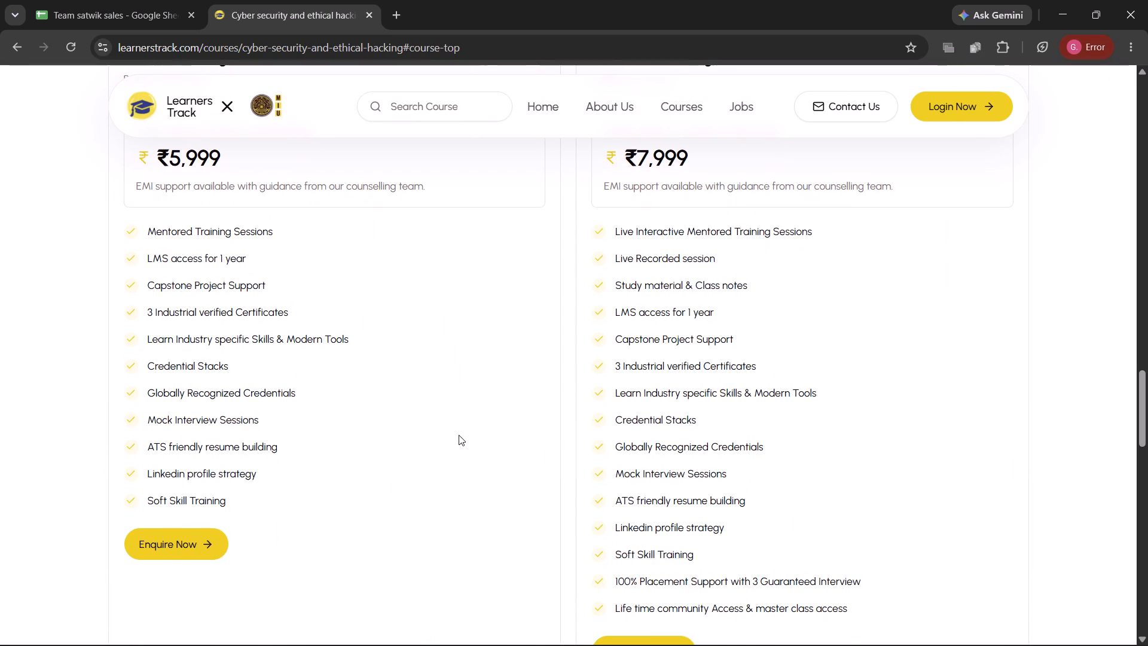
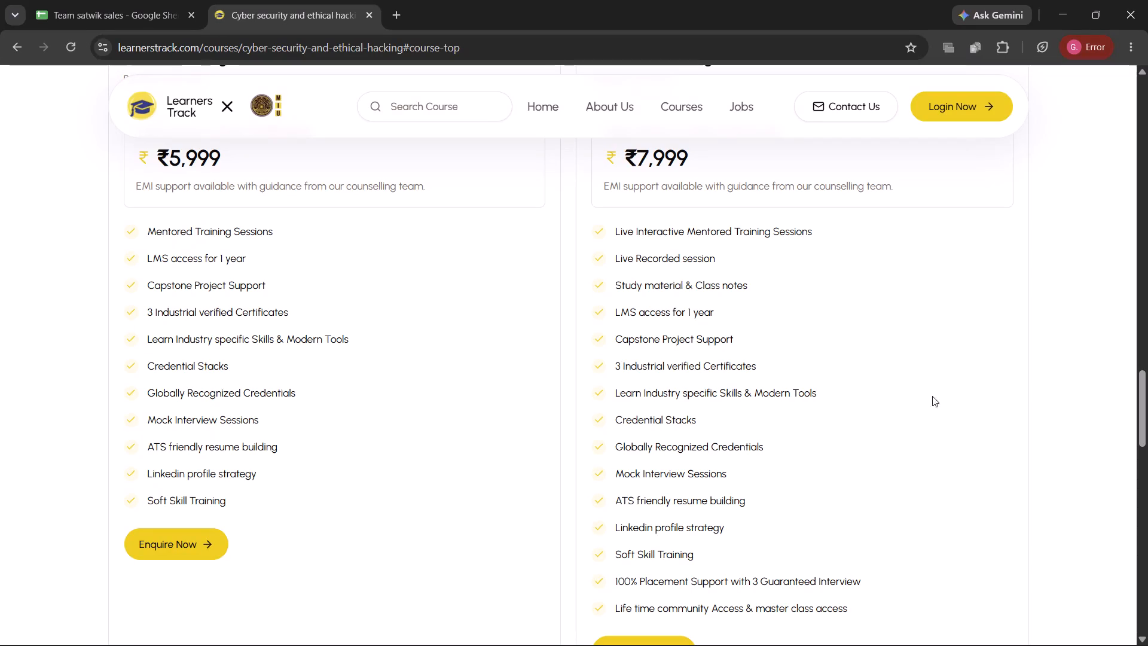
Review the Smart Learning and Advance Learning plan fees and return to the Team satwik sales spreadsheet.
scroll(546, 211, "up", 4)
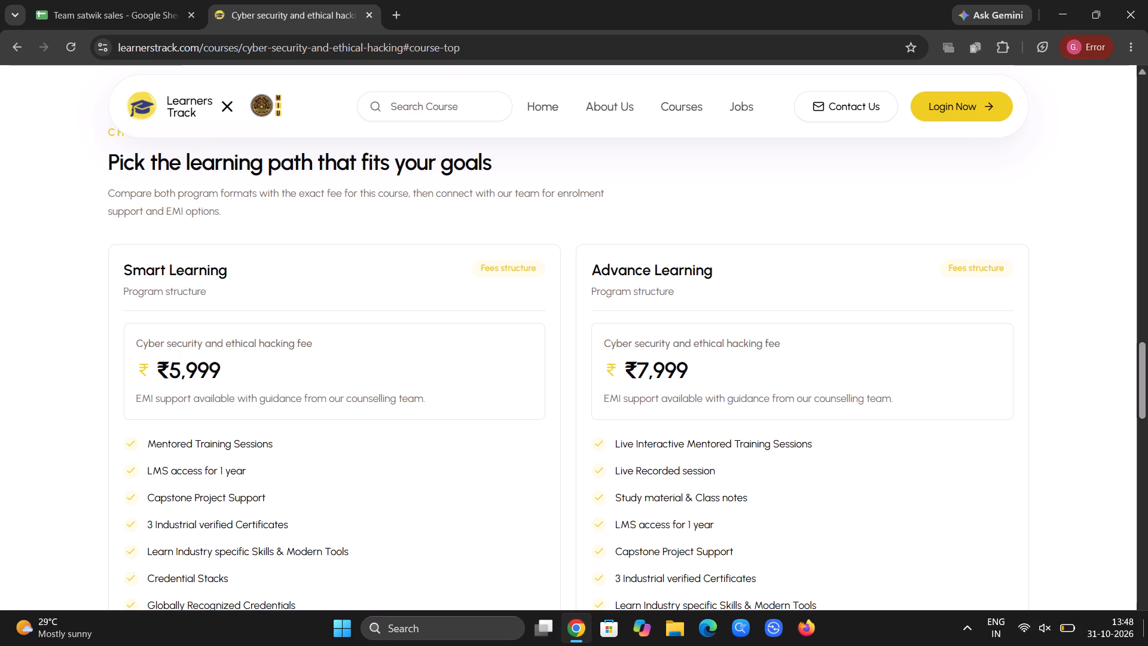
scroll(1144, 645, "down", 2)
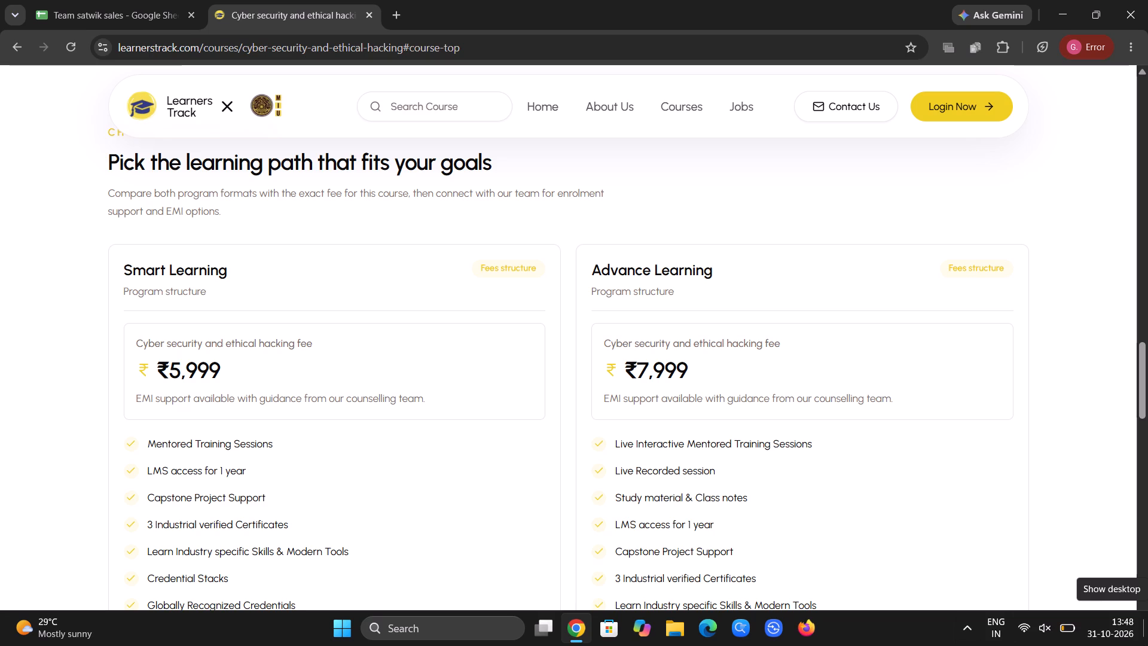
scroll(1147, 645, "down", 2)
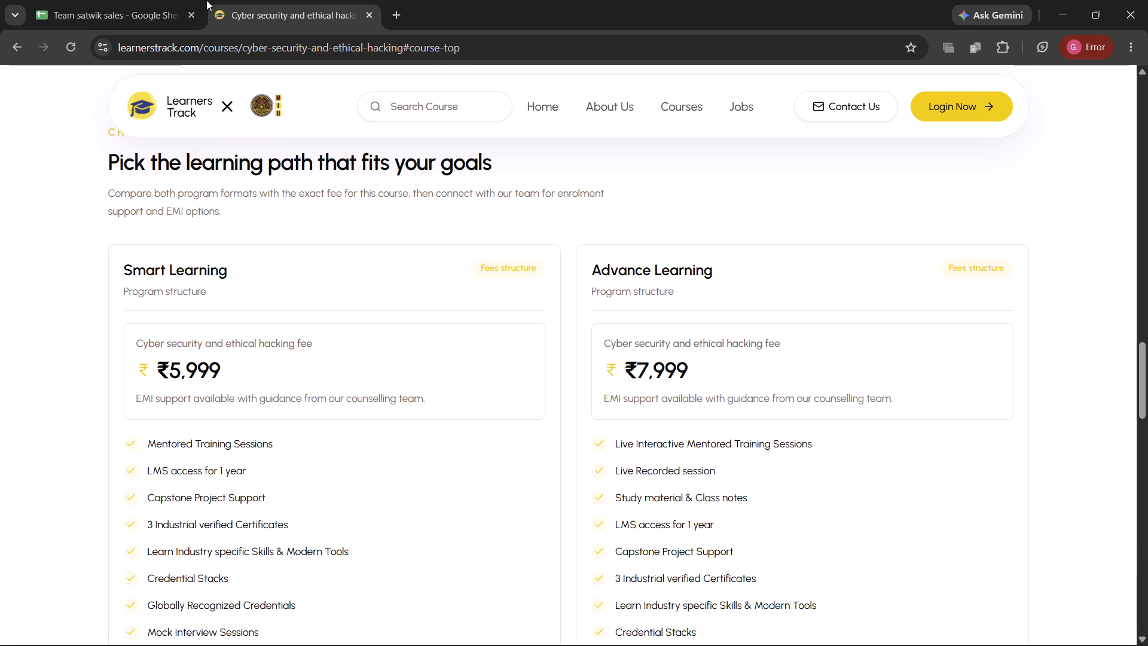
left_click(129, 6)
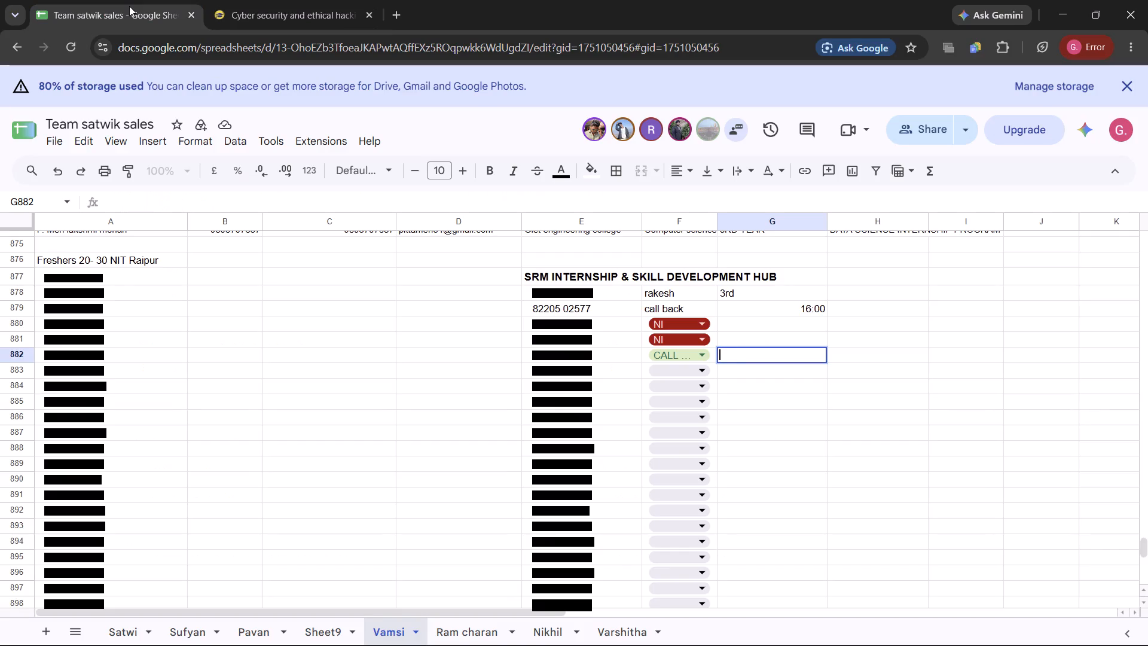
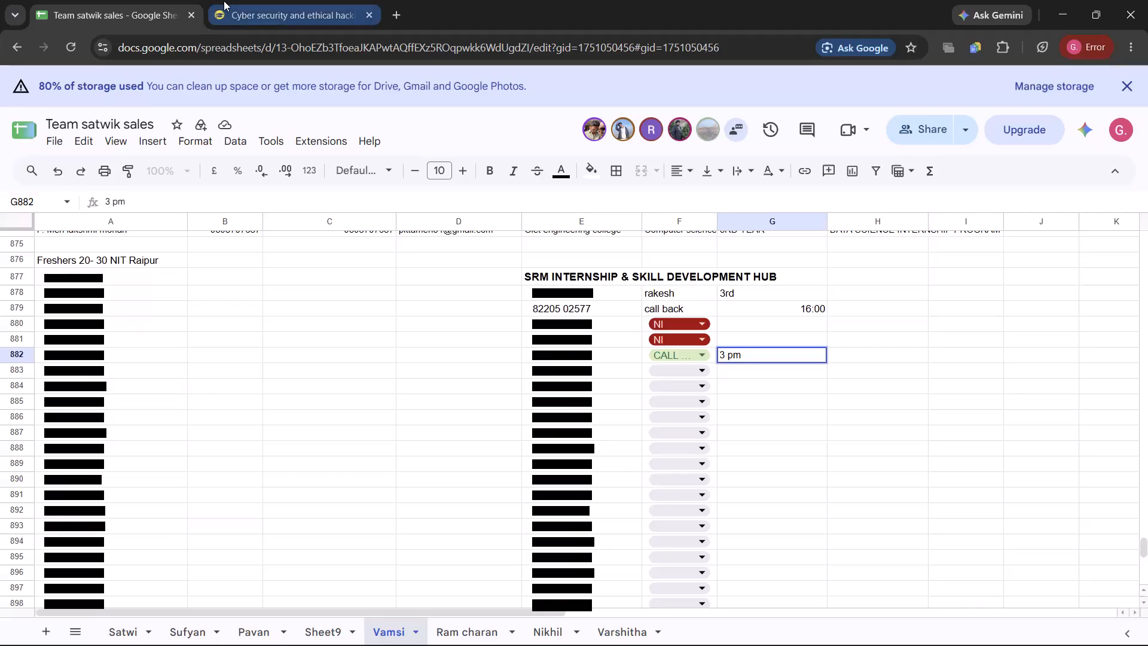
Recheck the cyber security and ethical hacking plan fees on the Learners Track page, returning to the Team satwik sales spreadsheet.
left_click(224, 1)
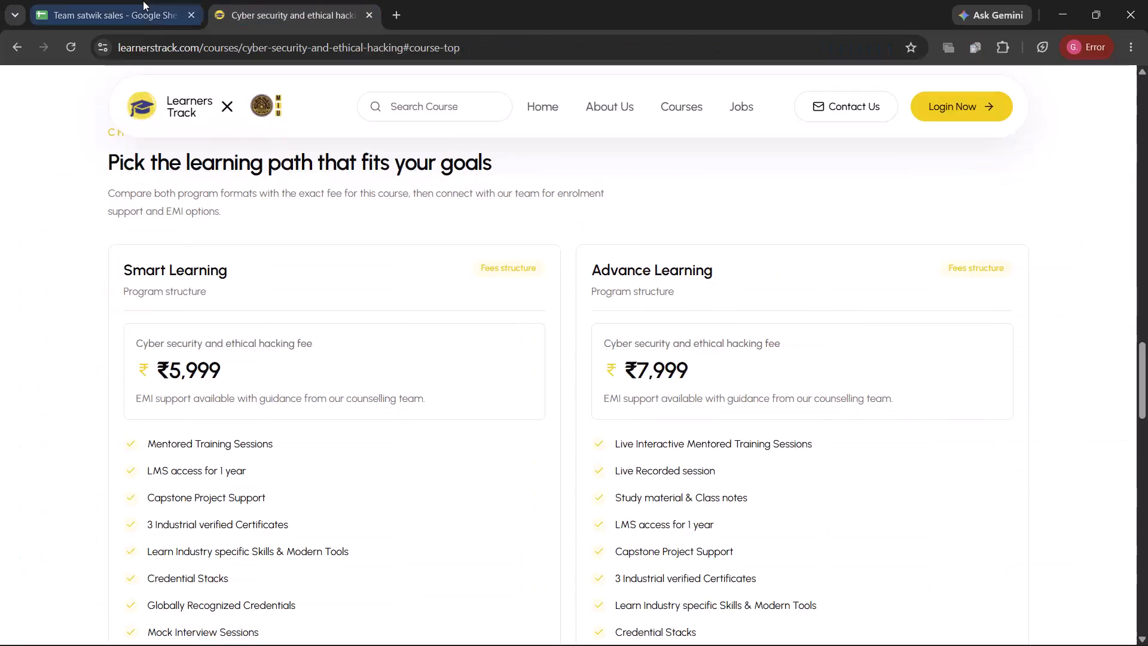
left_click(143, 1)
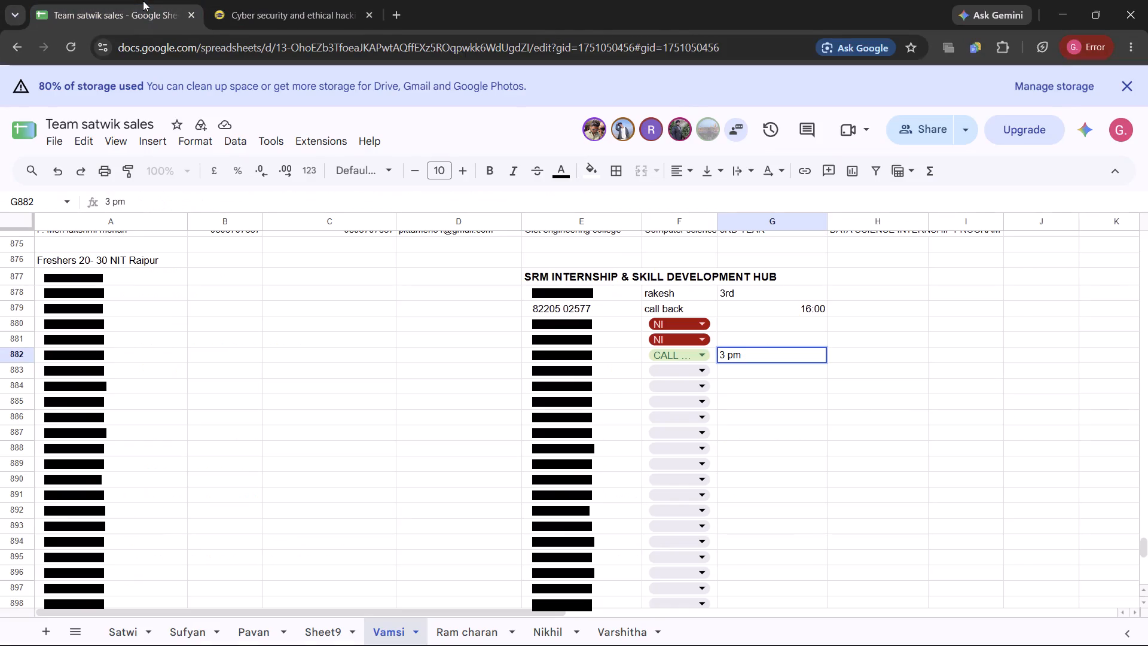
left_click(221, 0)
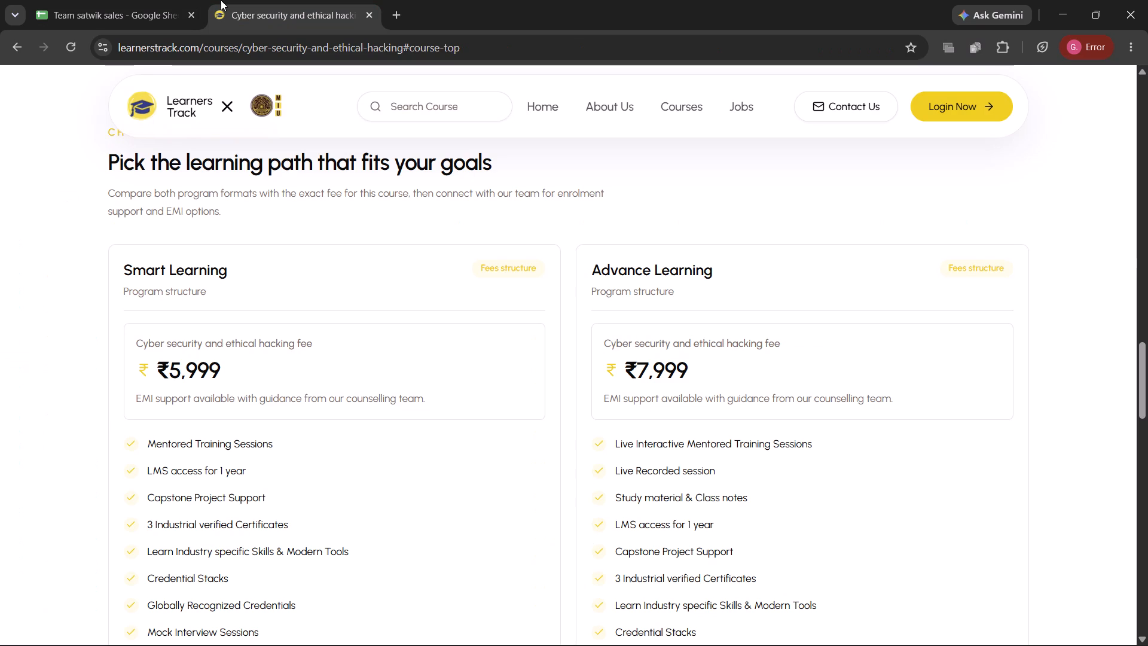
left_click(133, 0)
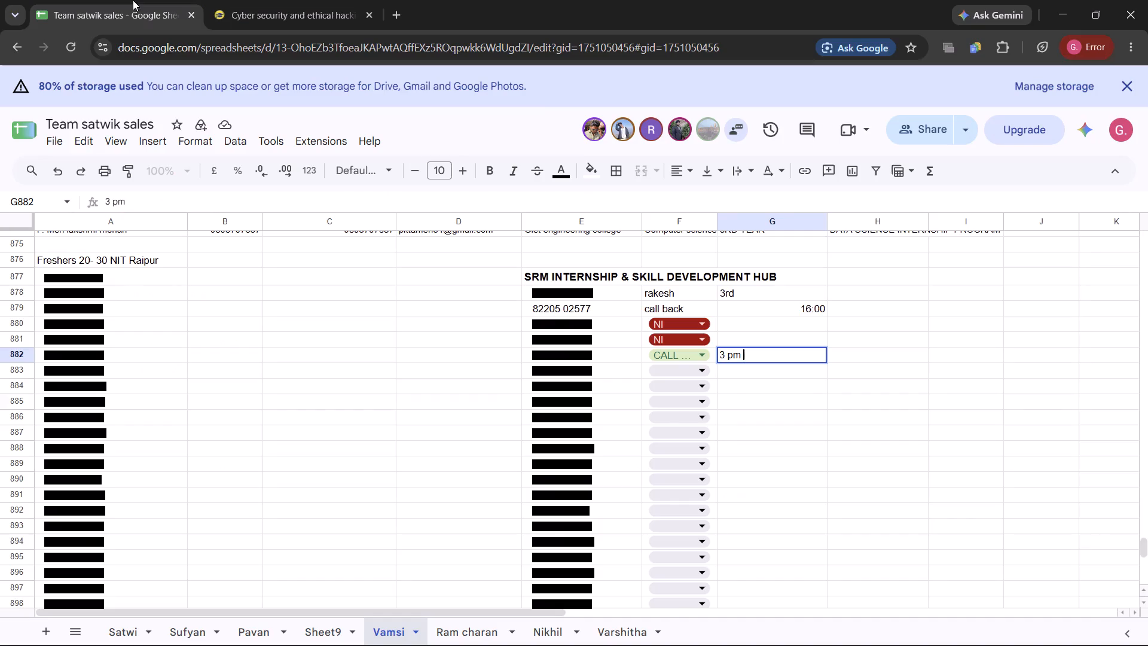